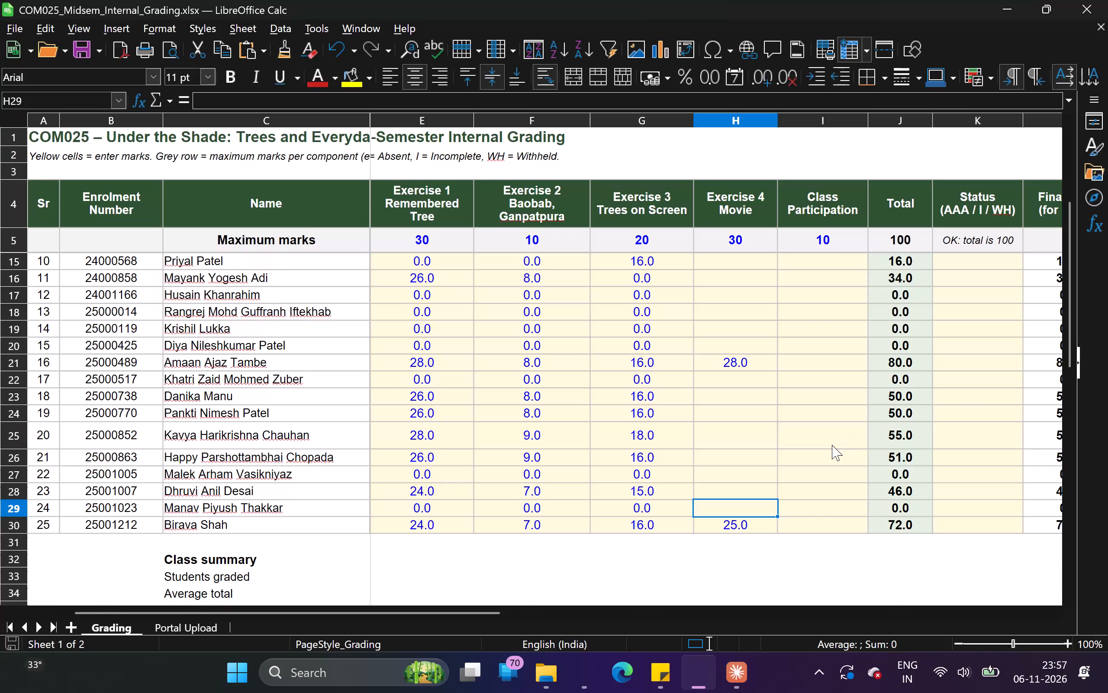
Enter an Exercise 4 Movie mark of 25 for the students with Sr 4 and Sr 7.
{"action": "scroll", "coordinate": [832, 445], "scroll_direction": "up", "scroll_amount": 4}
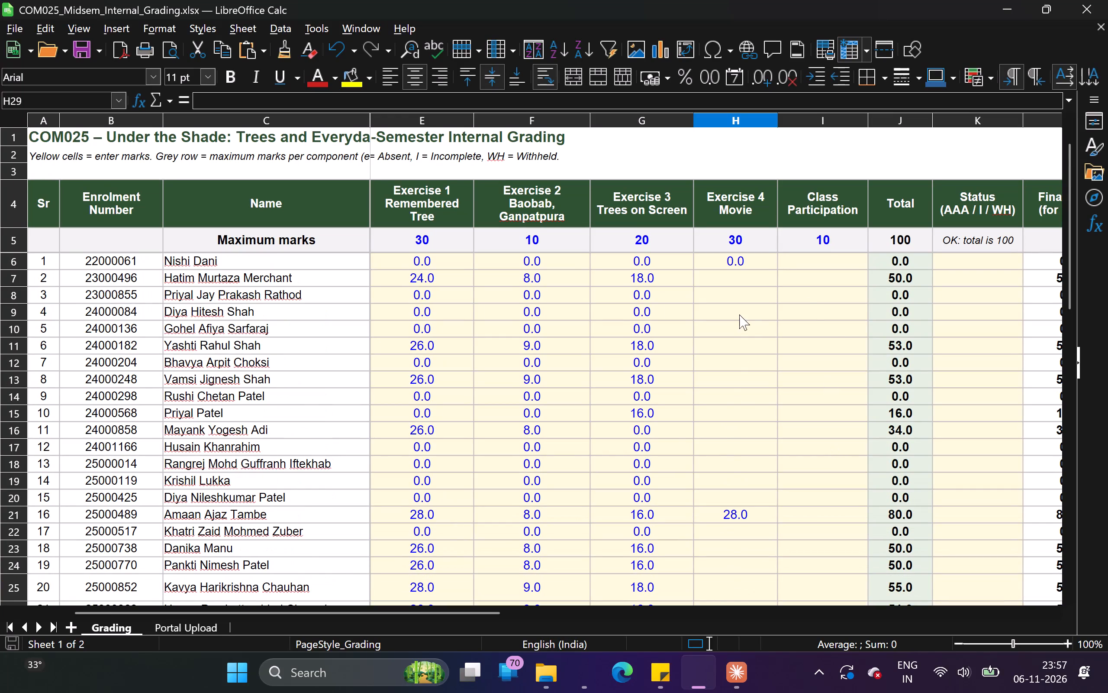
{"action": "scroll", "coordinate": [732, 315], "scroll_direction": "up", "scroll_amount": 1}
{"action": "left_click", "coordinate": [706, 313]}
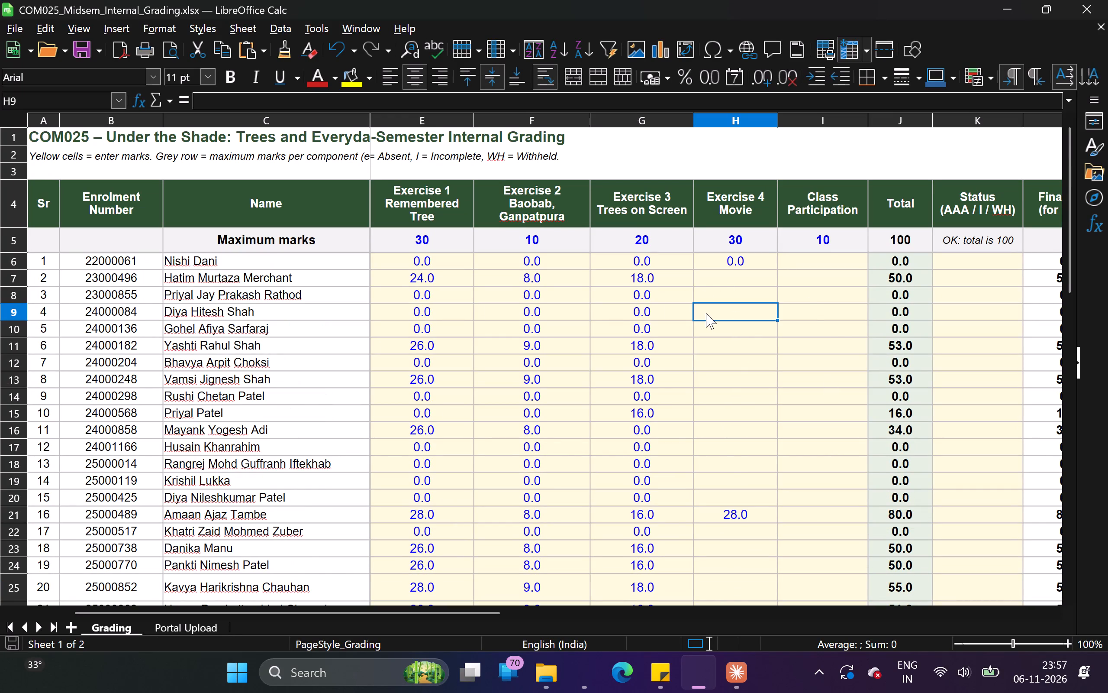
{"action": "scroll", "coordinate": [706, 313], "scroll_direction": "down", "scroll_amount": 1}
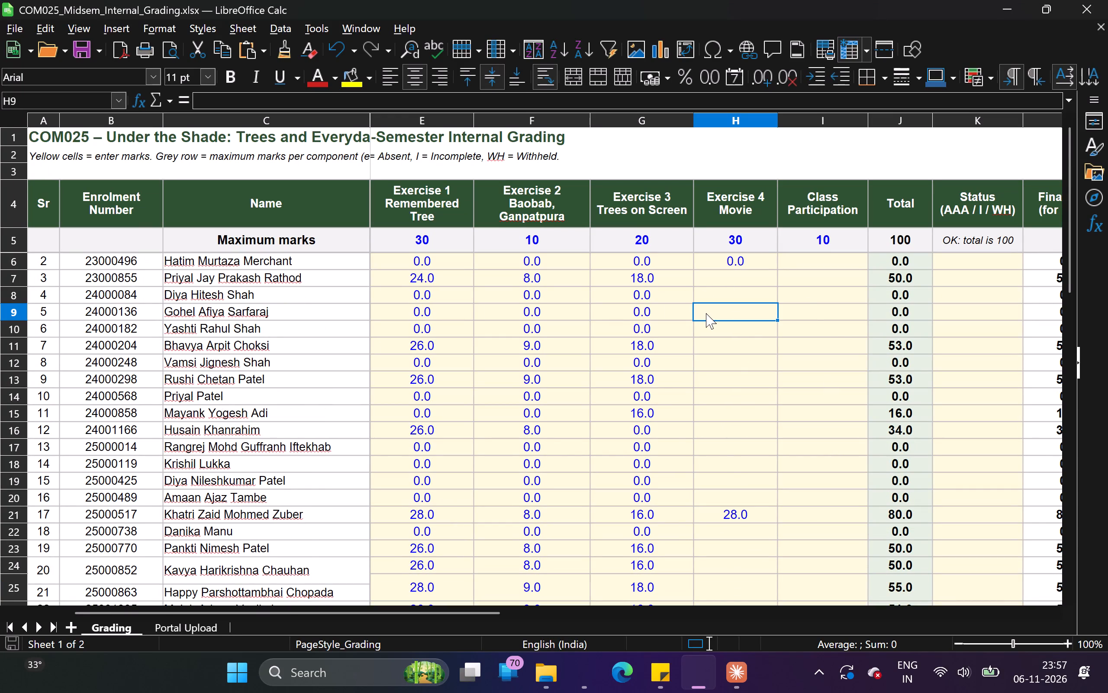
{"action": "scroll", "coordinate": [706, 313], "scroll_direction": "down", "scroll_amount": 1}
{"action": "scroll", "coordinate": [706, 313], "scroll_direction": "up", "scroll_amount": 1}
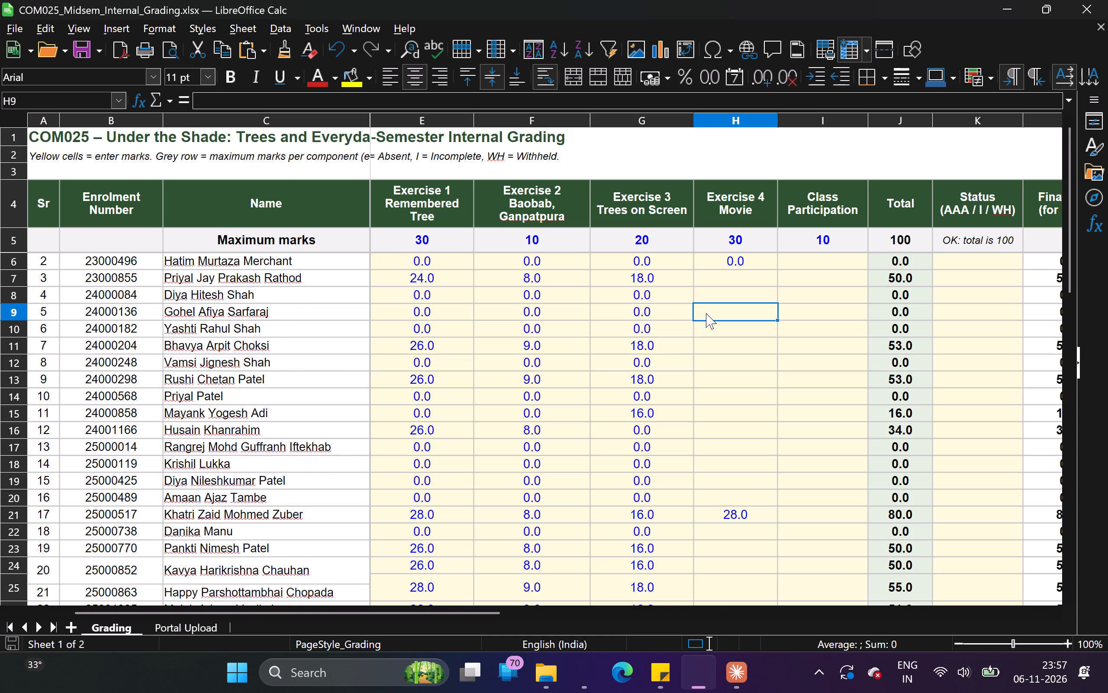
{"action": "scroll", "coordinate": [706, 313], "scroll_direction": "up", "scroll_amount": 1}
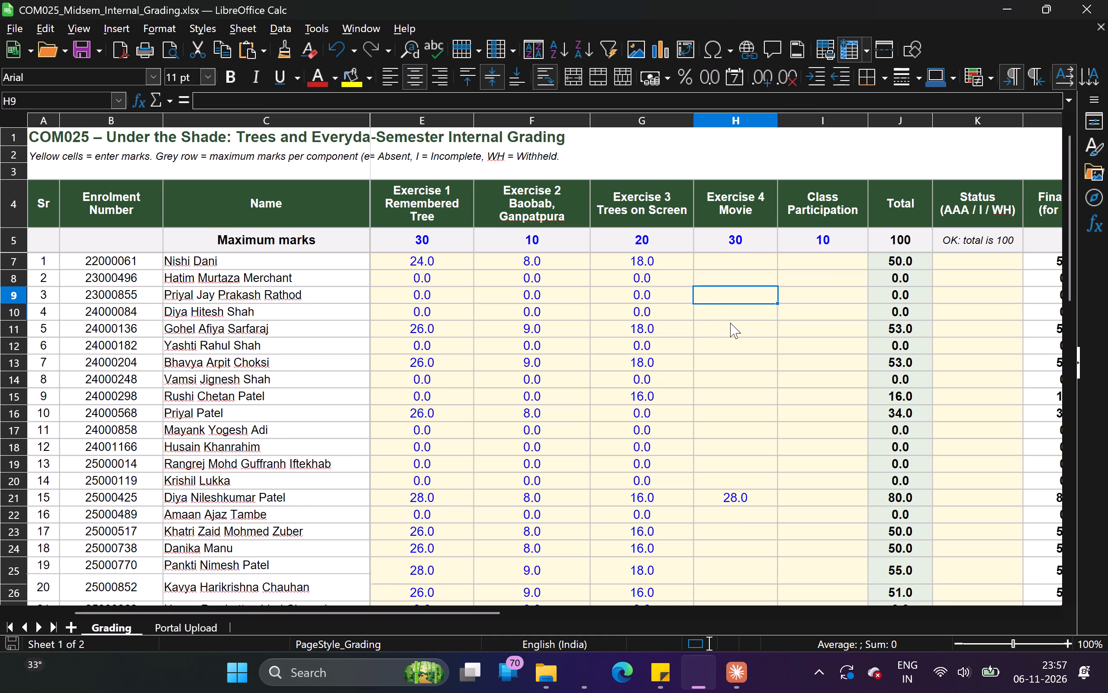
{"action": "key", "text": "2"}
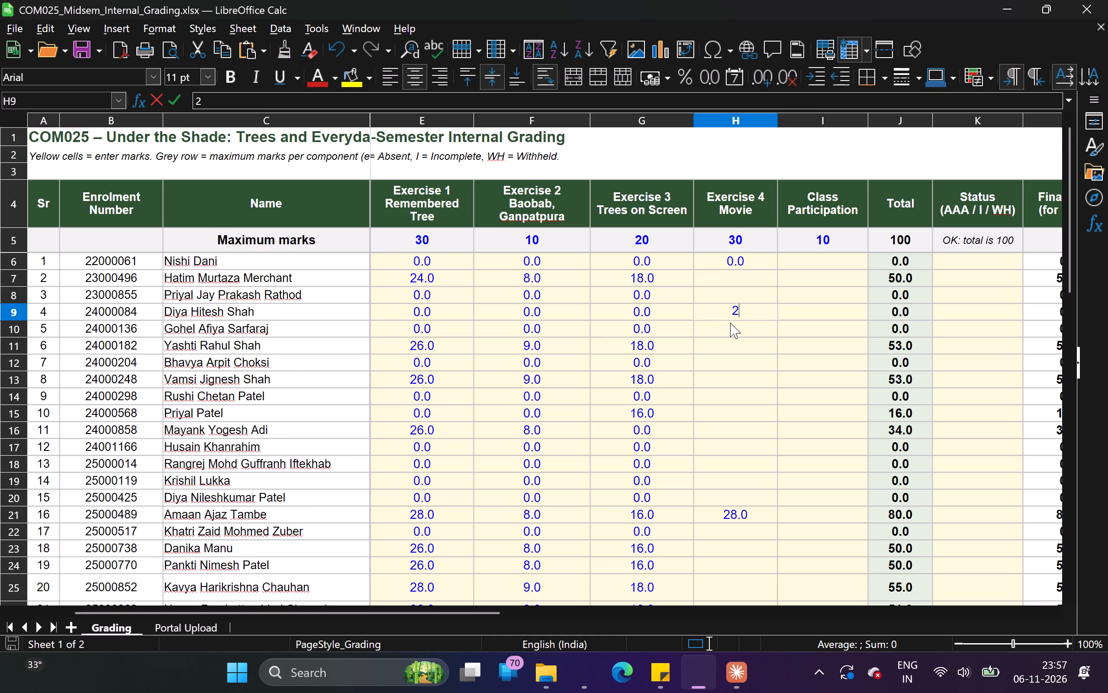
{"action": "key", "text": "5"}
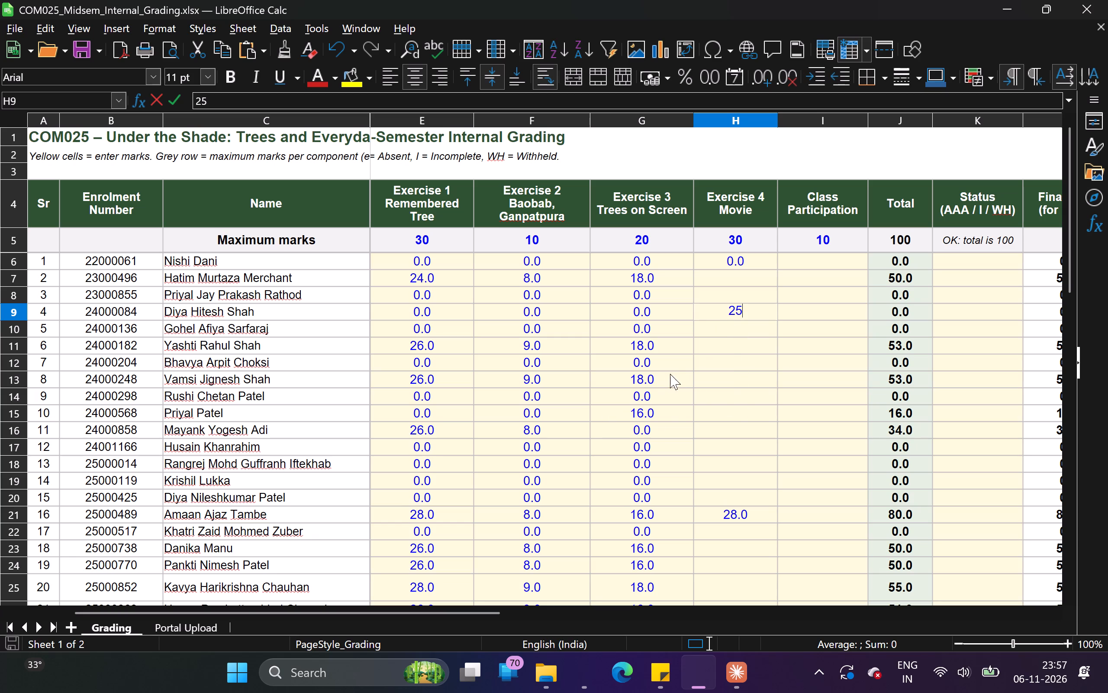
{"action": "left_click", "coordinate": [719, 362]}
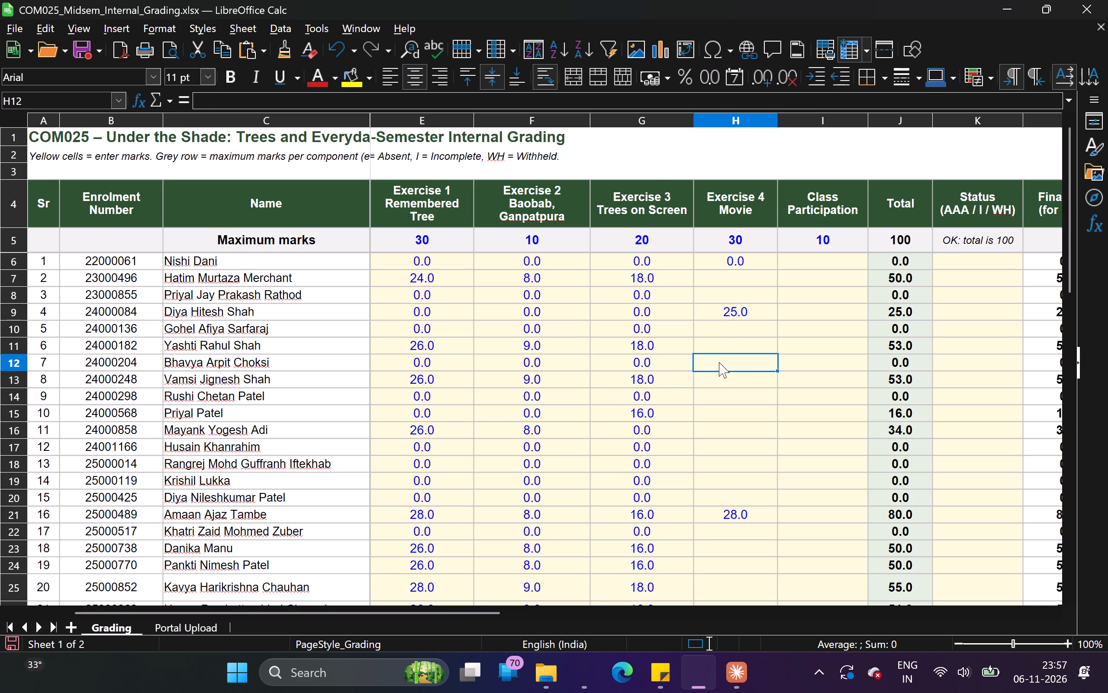
{"action": "type", "text": "25"}
{"action": "left_click", "coordinate": [720, 385]}
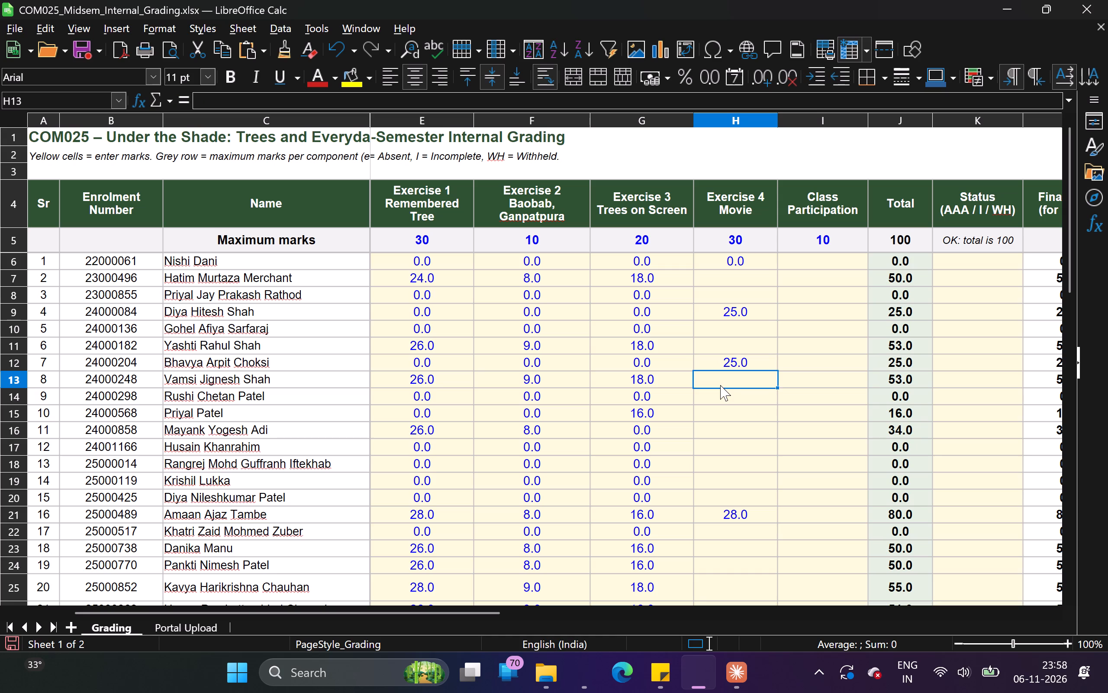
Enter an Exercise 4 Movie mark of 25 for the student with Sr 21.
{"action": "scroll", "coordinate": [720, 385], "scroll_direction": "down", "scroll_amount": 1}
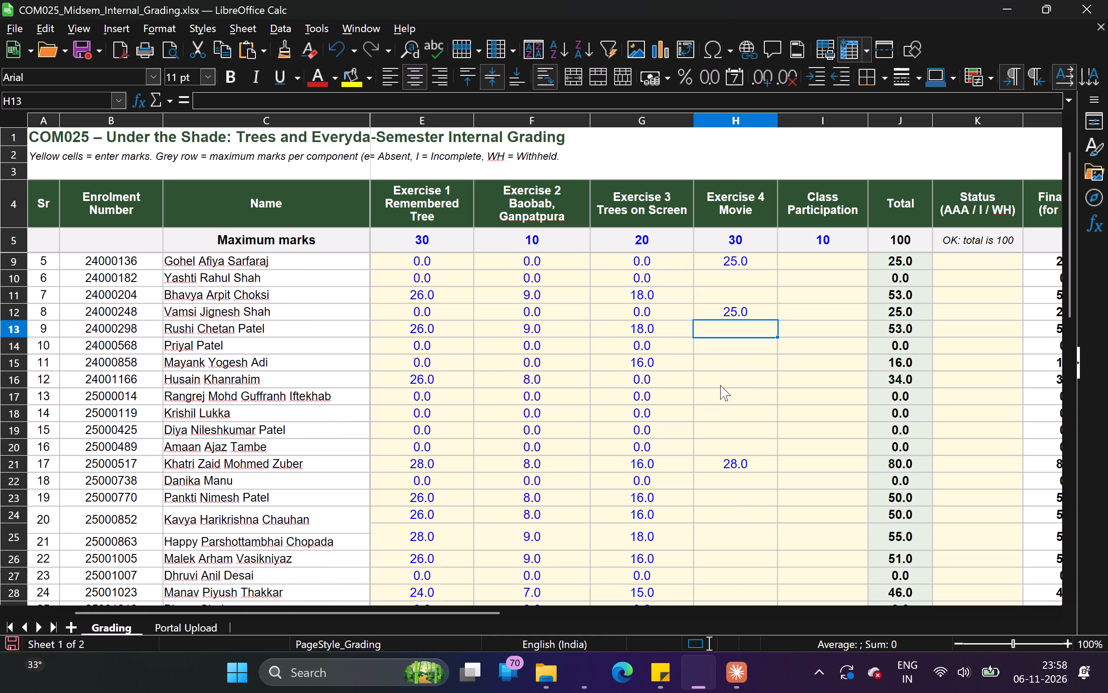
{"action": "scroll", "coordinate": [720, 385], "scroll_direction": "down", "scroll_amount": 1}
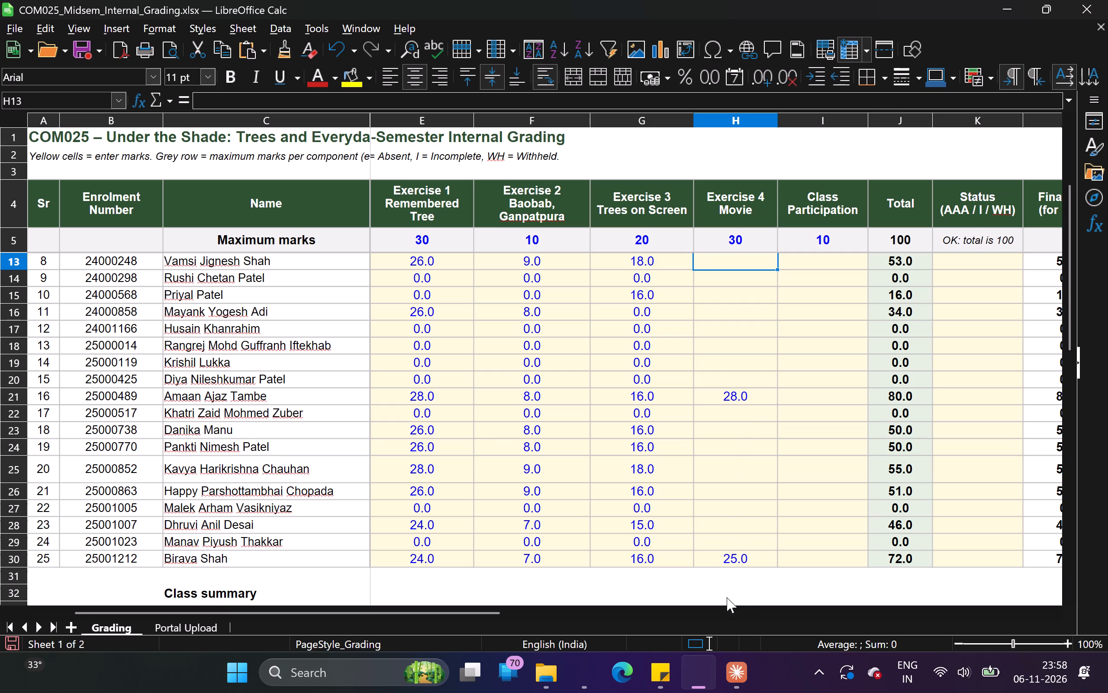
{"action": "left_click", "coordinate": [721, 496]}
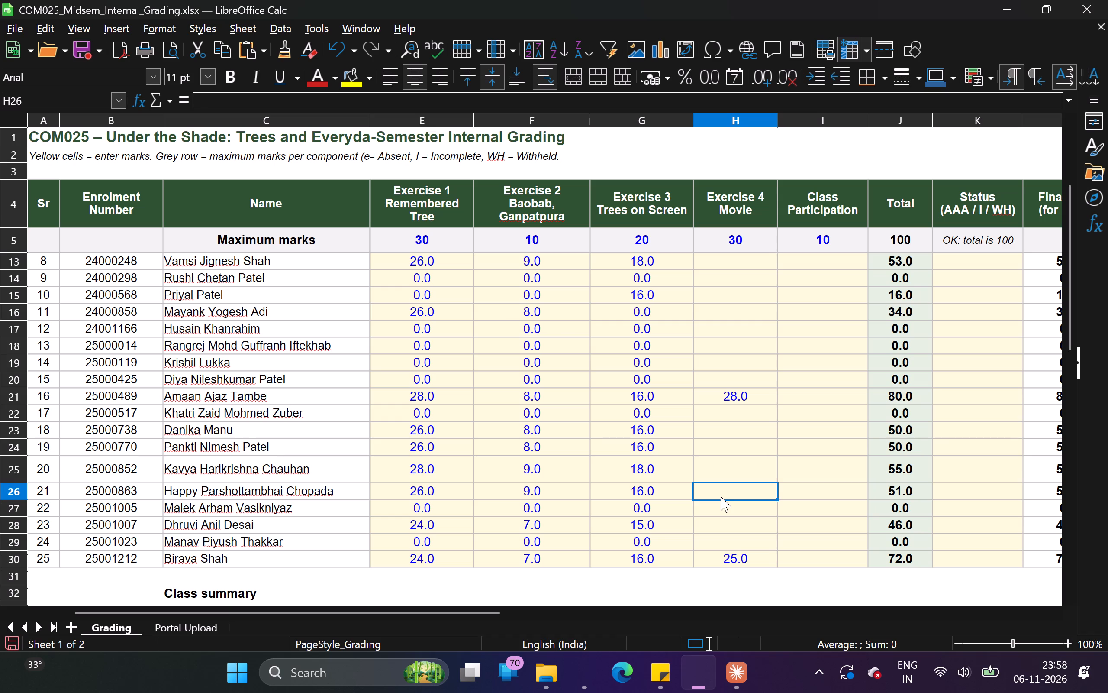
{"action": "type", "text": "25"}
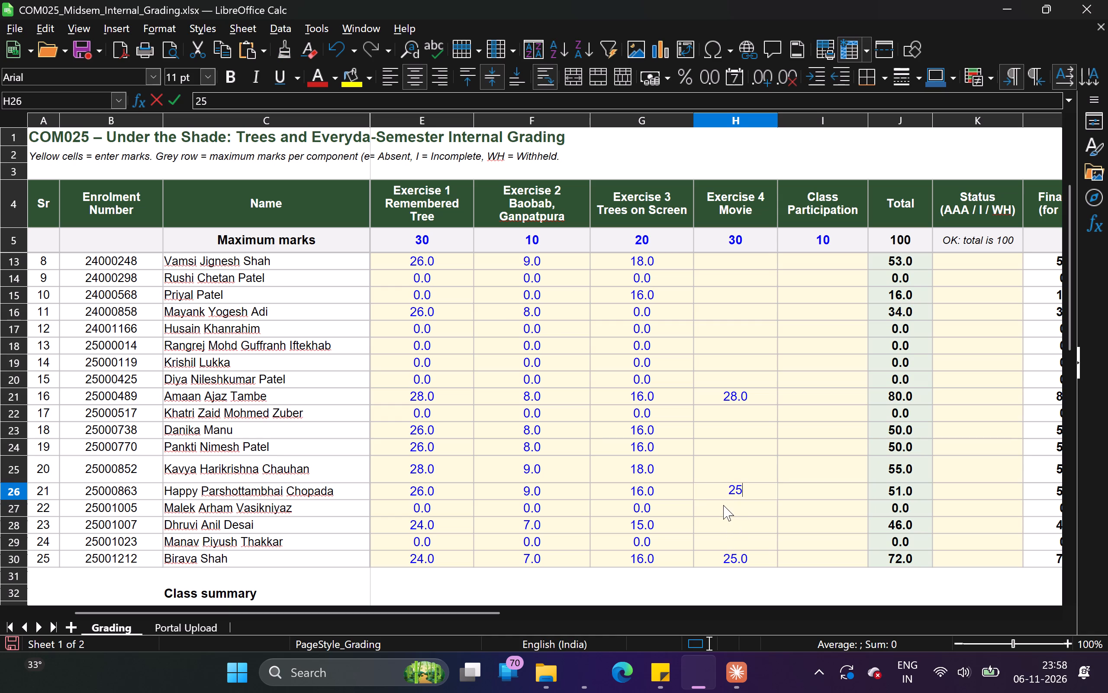
Set the Exercise 4 Movie marks to 26 for the students with Sr 18, Sr 21 and Sr 19.
{"action": "left_click", "coordinate": [735, 433]}
{"action": "type", "text": "25"}
{"action": "scroll", "coordinate": [735, 433], "scroll_direction": "up", "scroll_amount": 1}
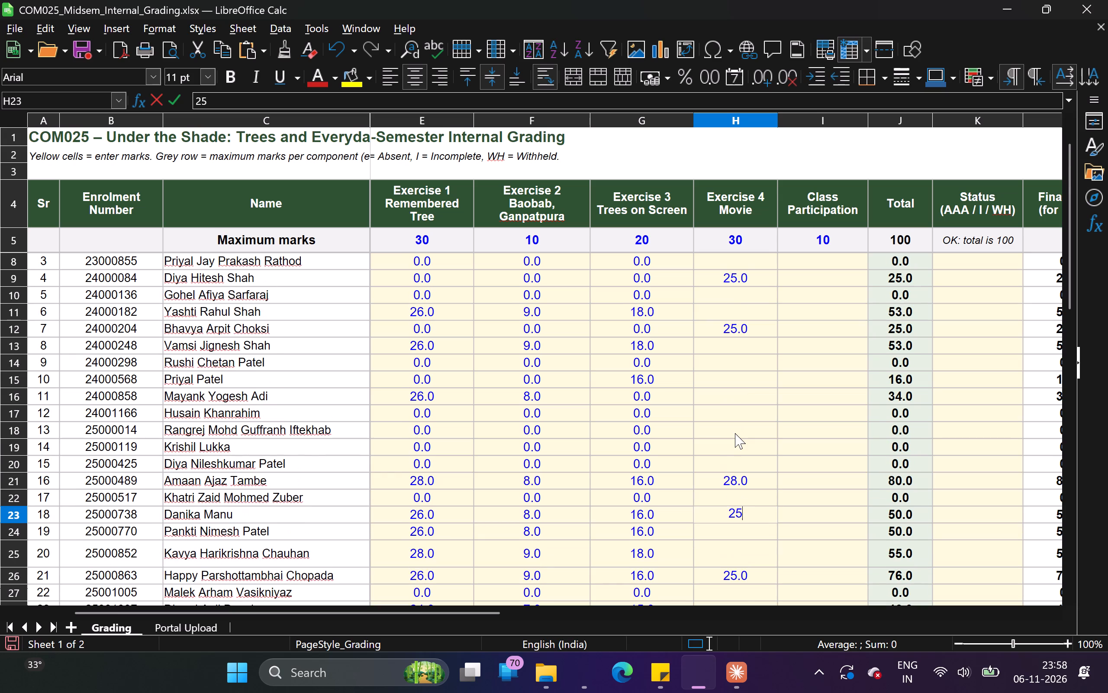
{"action": "key", "text": "BackSpace"}
{"action": "key", "text": "6"}
{"action": "left_click", "coordinate": [736, 570]}
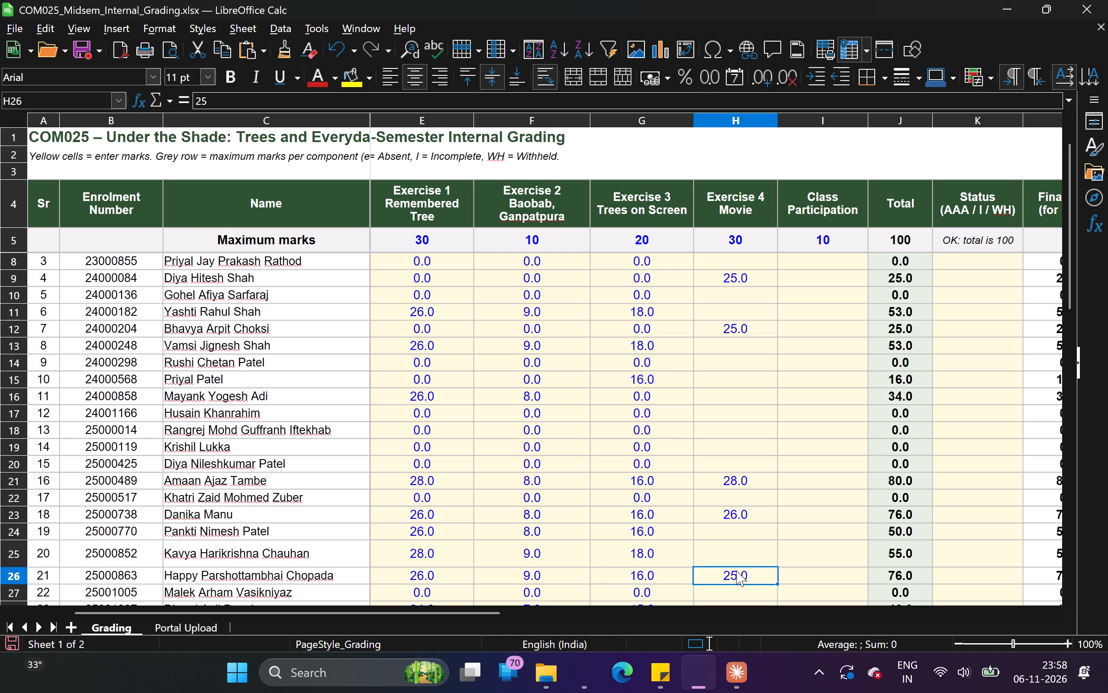
{"action": "type", "text": "26"}
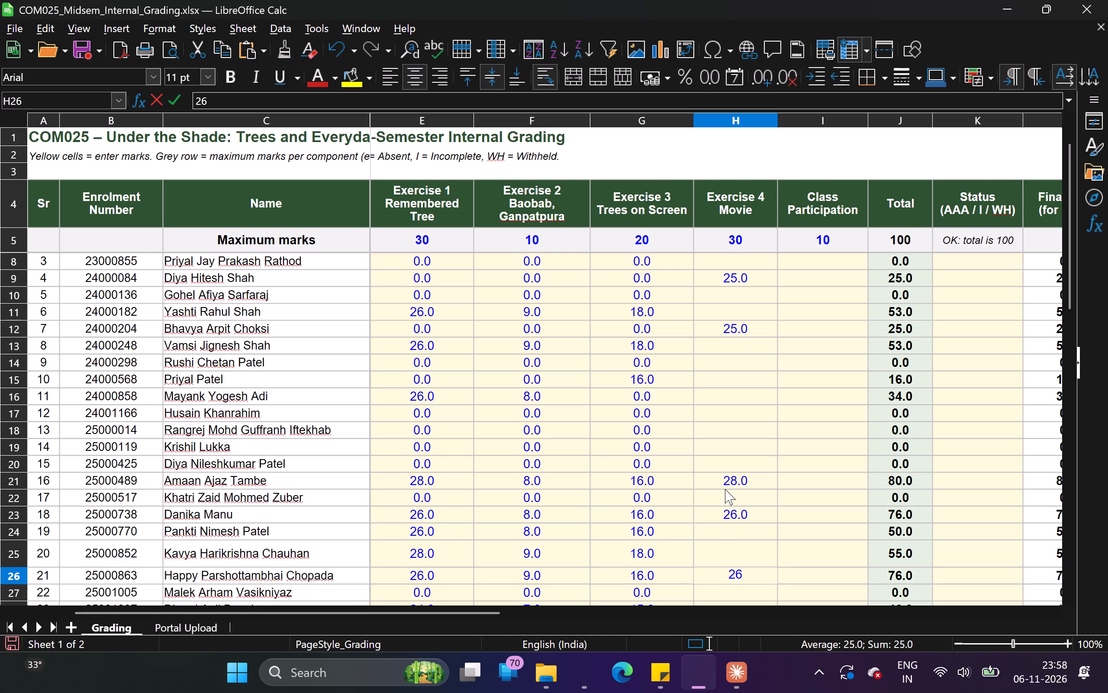
{"action": "left_click", "coordinate": [733, 536]}
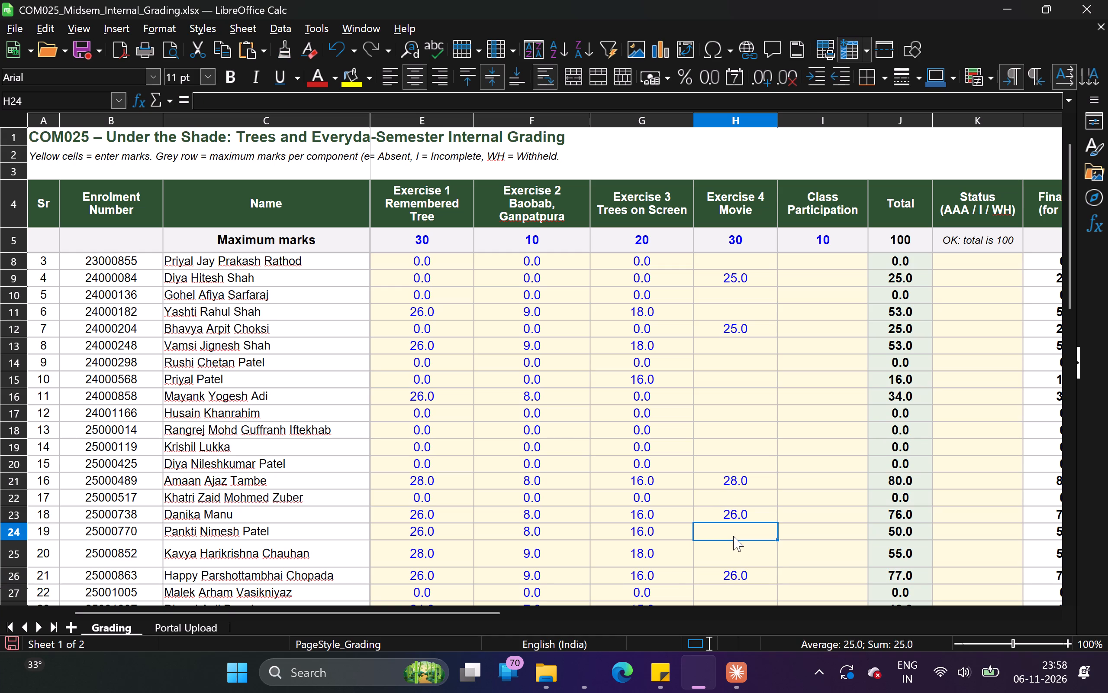
{"action": "type", "text": "26"}
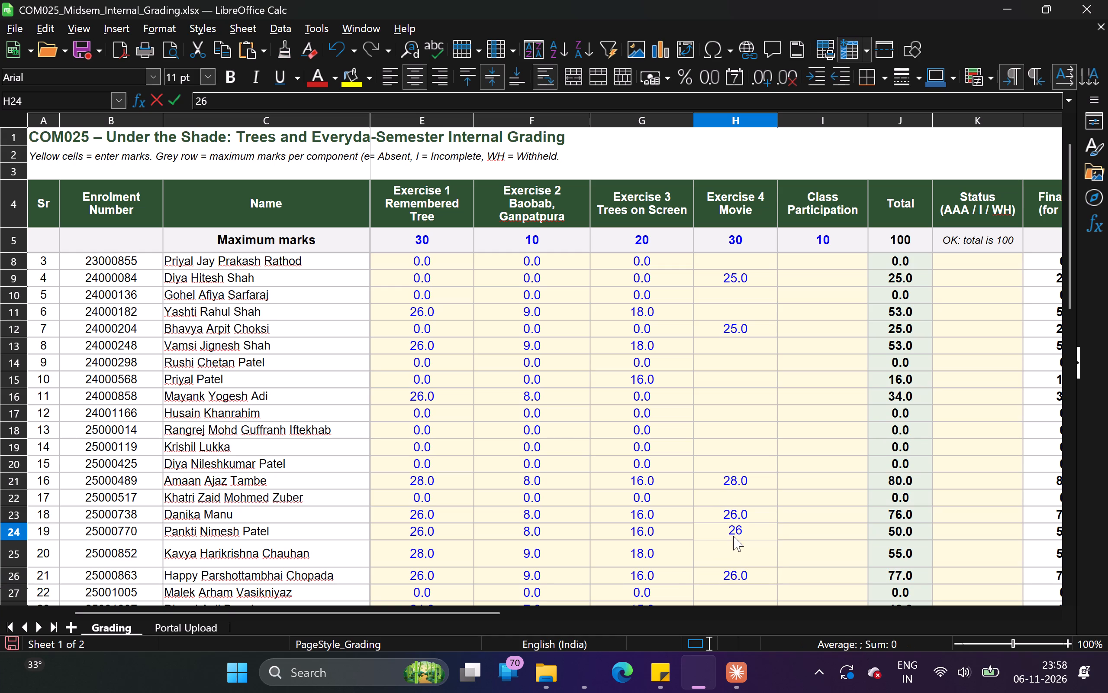
{"action": "left_click", "coordinate": [721, 412]}
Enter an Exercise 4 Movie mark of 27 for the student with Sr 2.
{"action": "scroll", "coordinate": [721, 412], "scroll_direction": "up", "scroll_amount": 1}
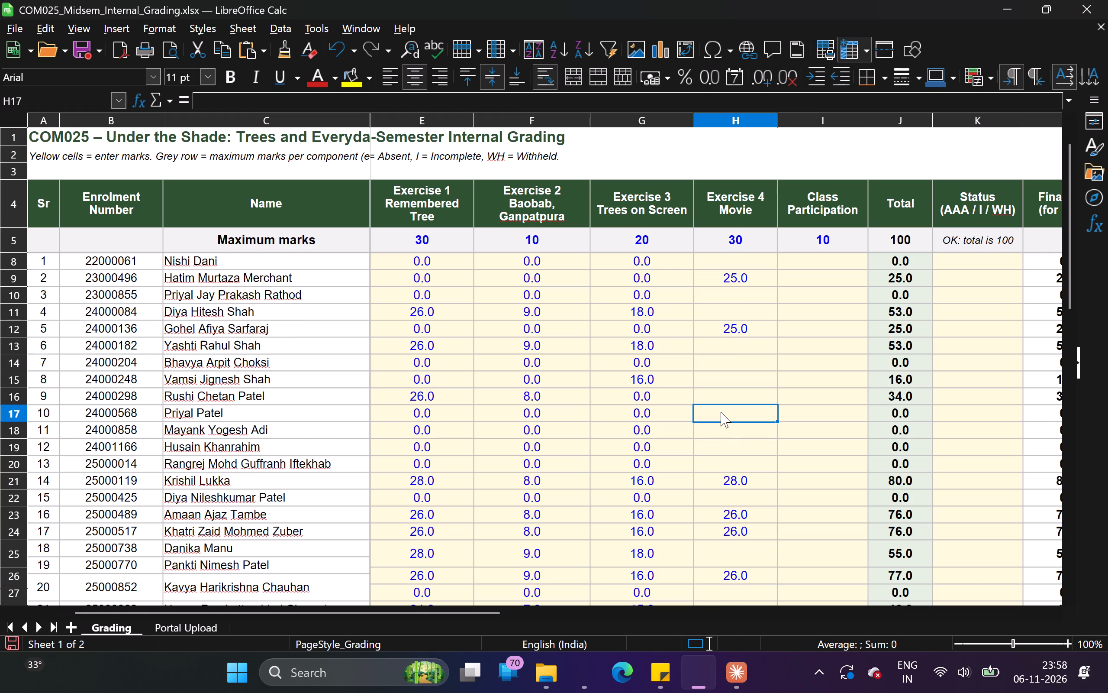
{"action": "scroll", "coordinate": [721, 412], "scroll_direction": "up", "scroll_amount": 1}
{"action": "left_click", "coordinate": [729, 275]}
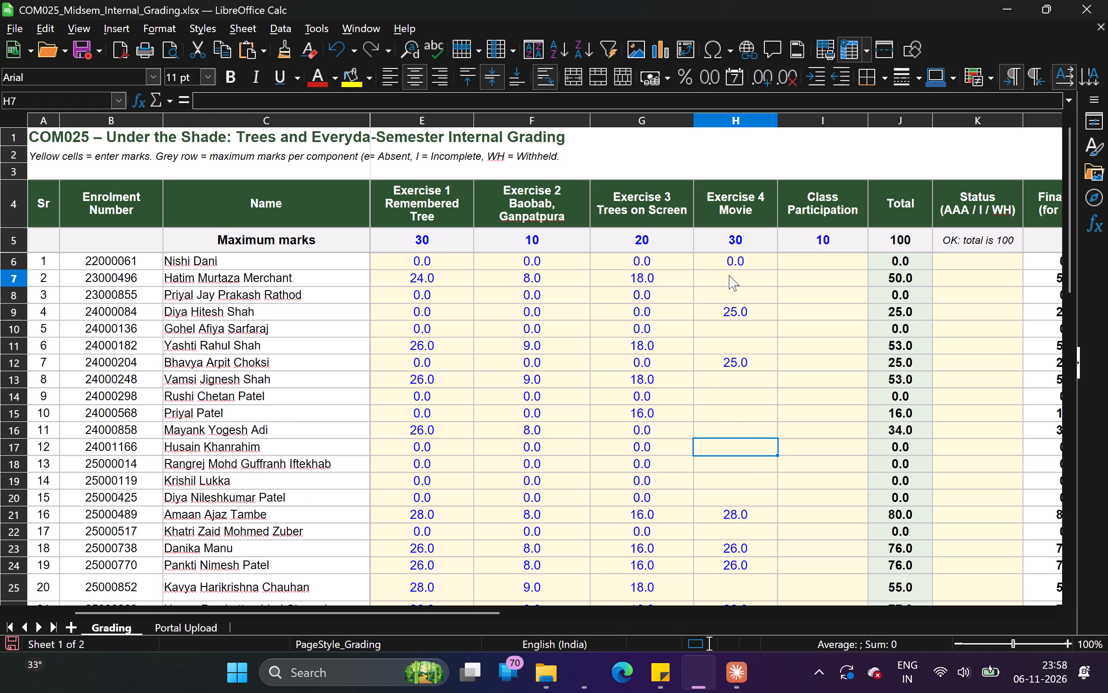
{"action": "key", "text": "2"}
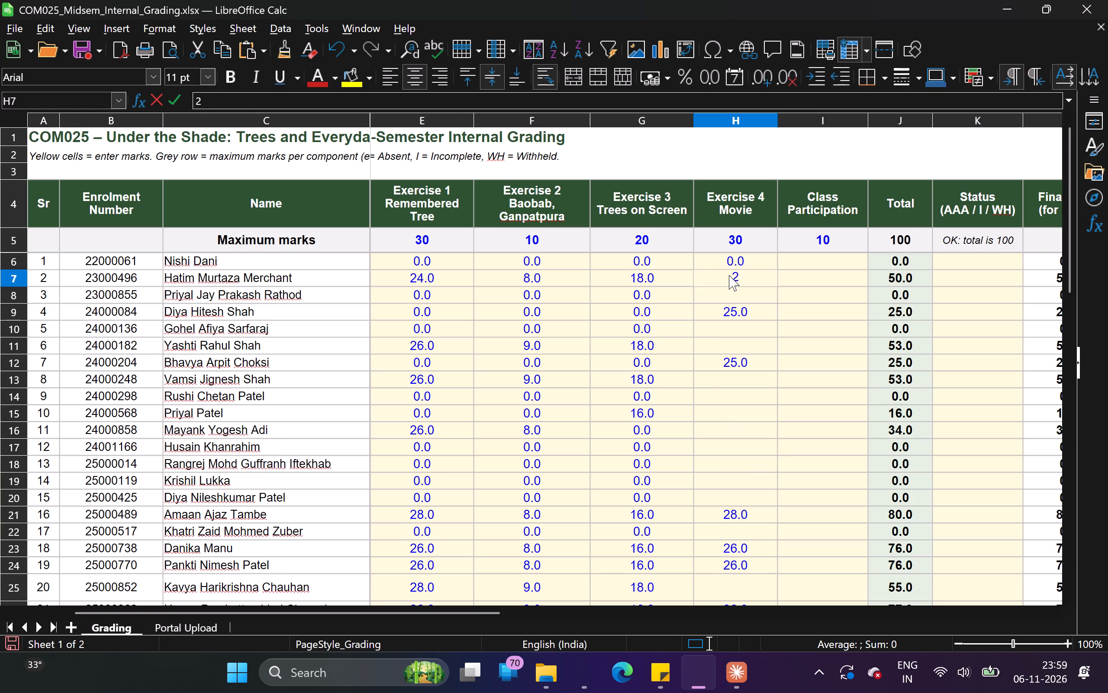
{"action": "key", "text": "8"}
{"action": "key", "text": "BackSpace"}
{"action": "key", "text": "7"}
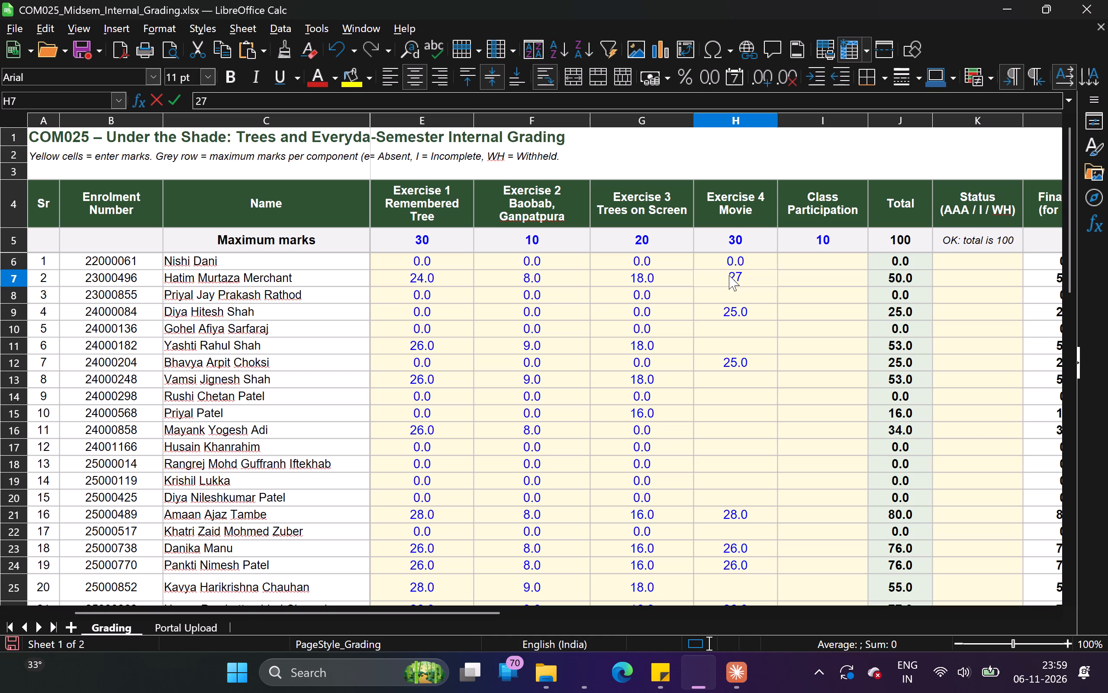
Set the Exercise 4 Movie marks to 25 for the students with Sr 12, Sr 2 and Sr 11.
{"action": "scroll", "coordinate": [729, 275], "scroll_direction": "down", "scroll_amount": 2}
{"action": "left_click", "coordinate": [732, 447]}
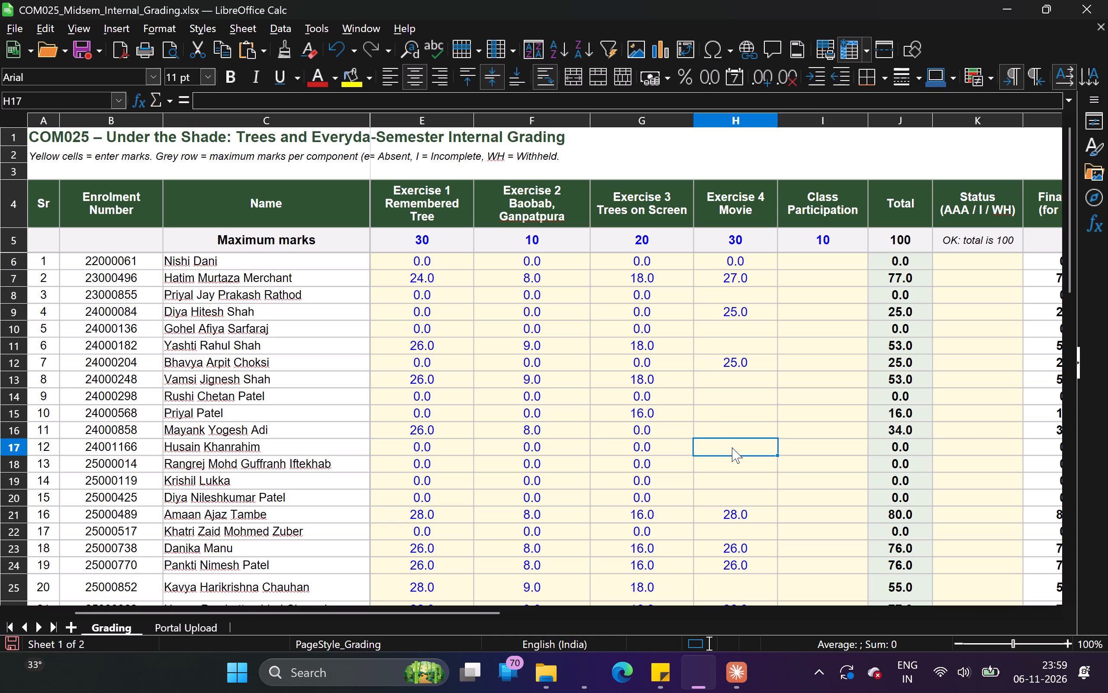
{"action": "type", "text": "27"}
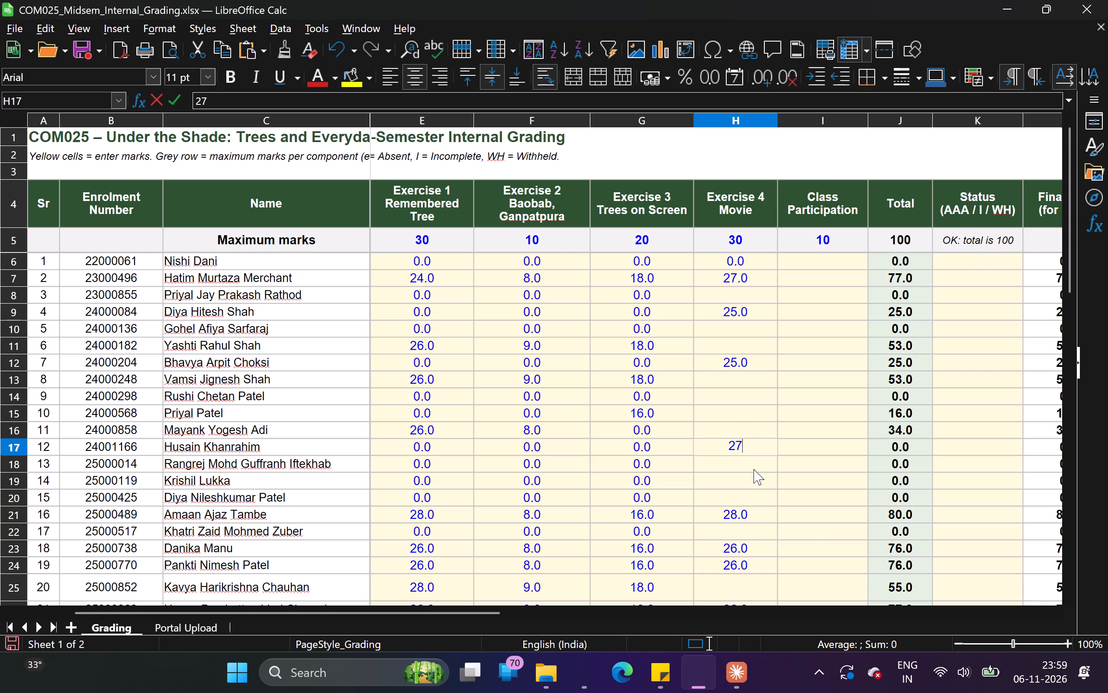
{"action": "key", "text": "BackSpace"}
{"action": "key", "text": "5"}
{"action": "left_click", "coordinate": [746, 272]}
{"action": "type", "text": "25"}
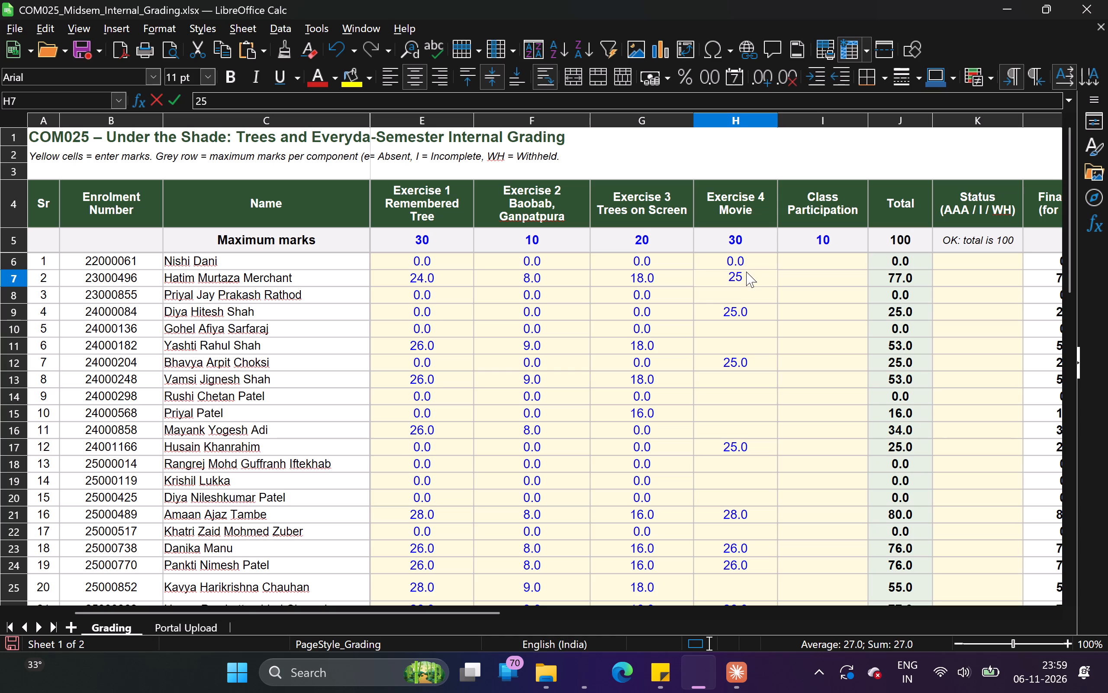
{"action": "left_click", "coordinate": [727, 427]}
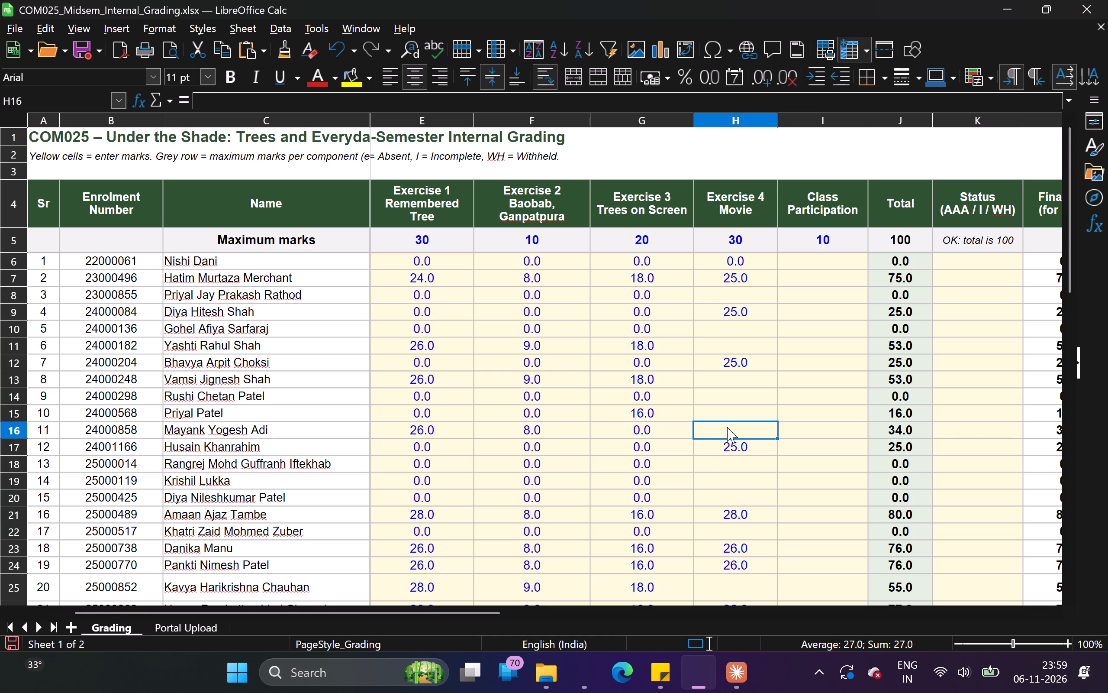
{"action": "type", "text": "25"}
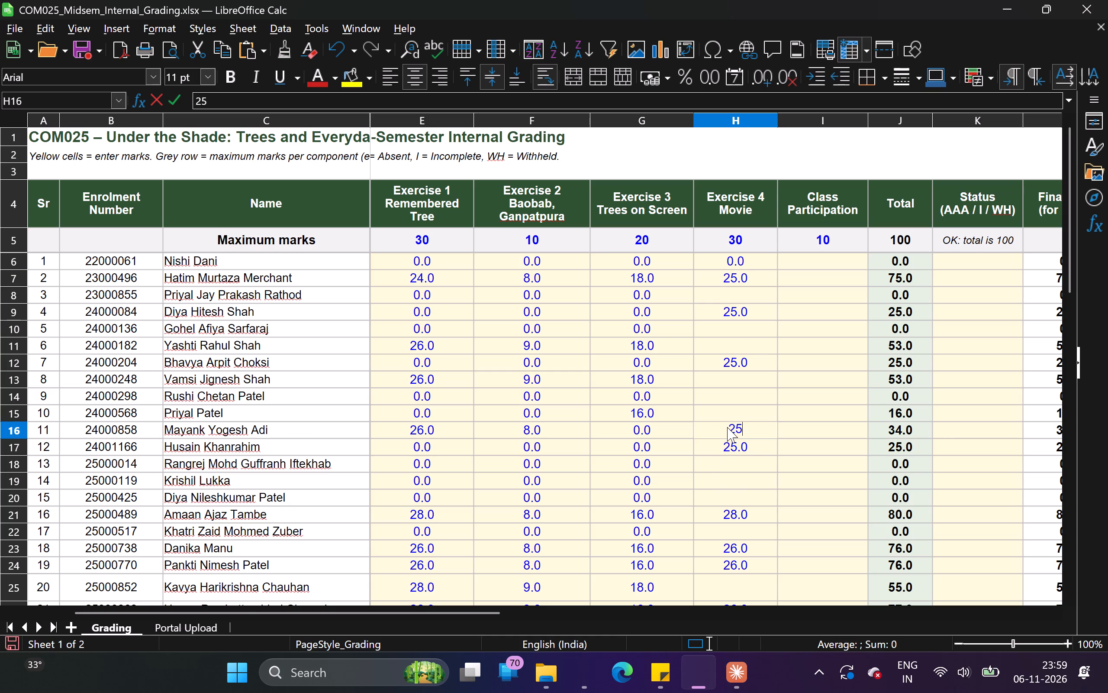
{"action": "scroll", "coordinate": [741, 523], "scroll_direction": "down", "scroll_amount": 1}
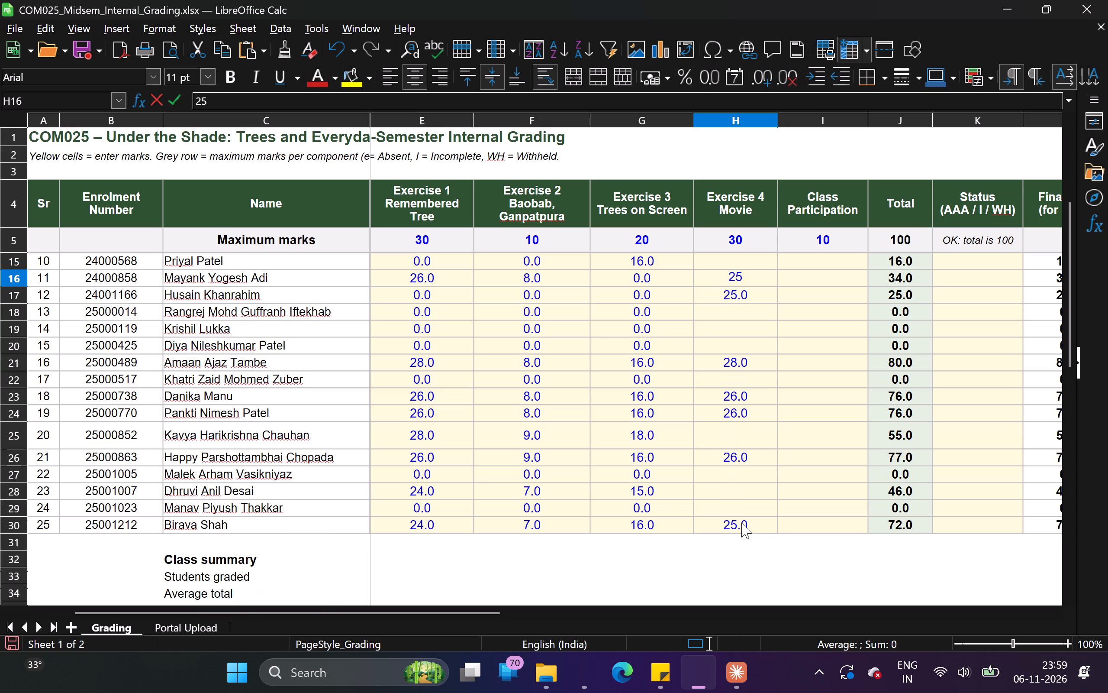
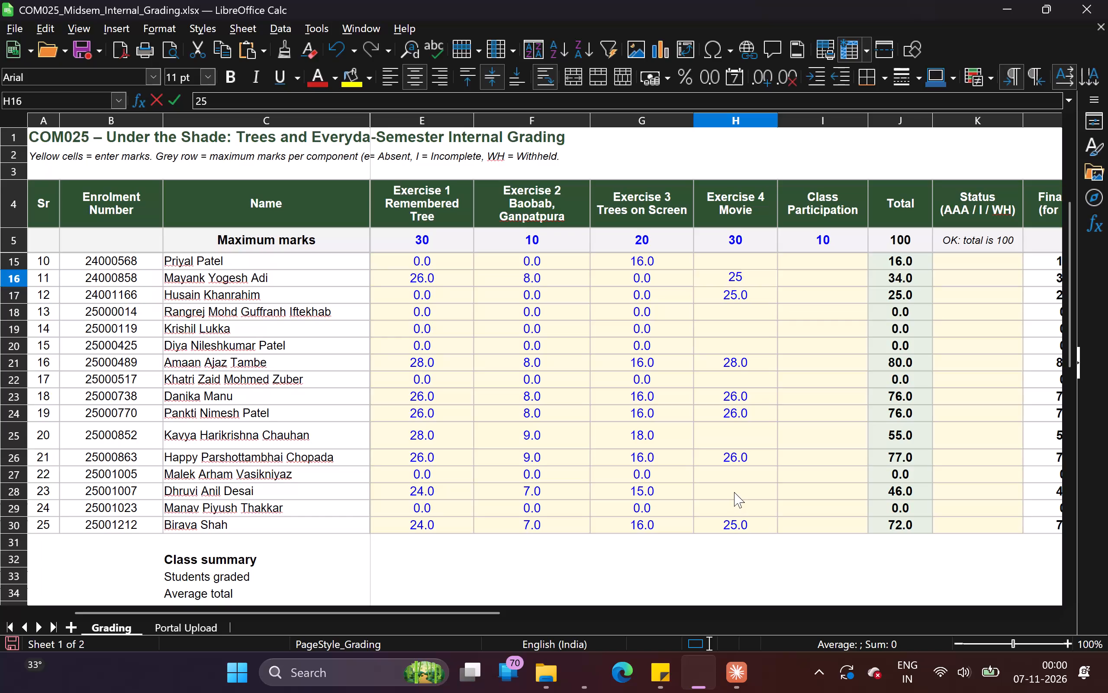
Set the Exercise 4 Movie marks to 20 for the students with Sr 23 and Sr 25.
{"action": "type", "text": "25"}
{"action": "key", "text": "BackSpace"}
{"action": "key", "text": "0"}
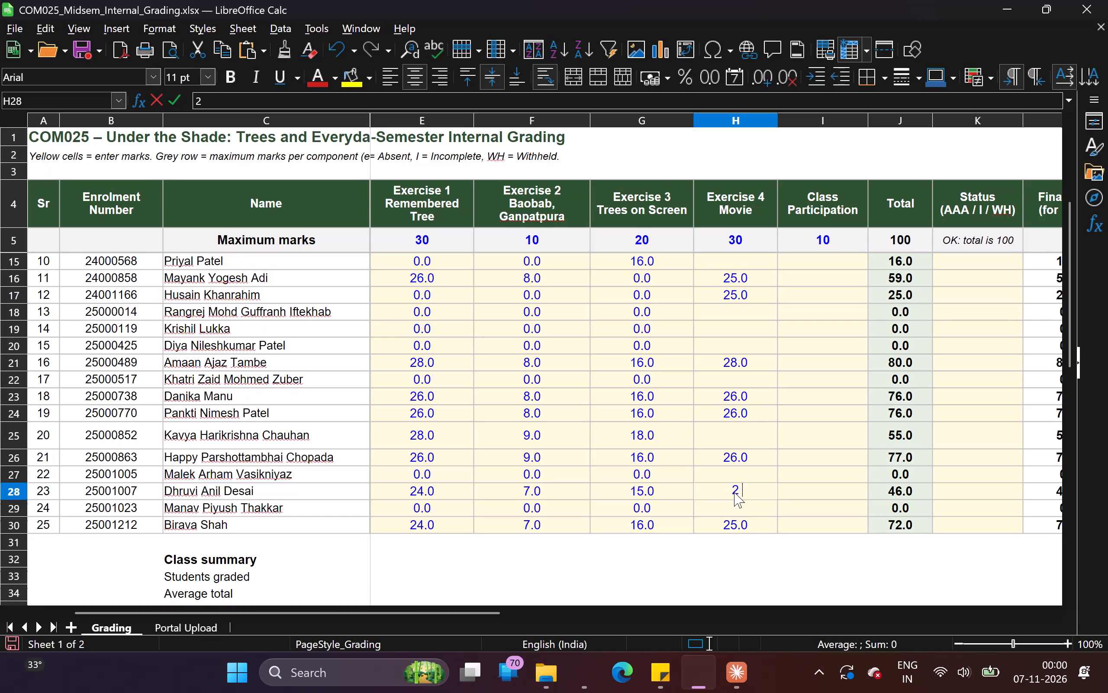
{"action": "left_click", "coordinate": [740, 523]}
{"action": "type", "text": "20"}
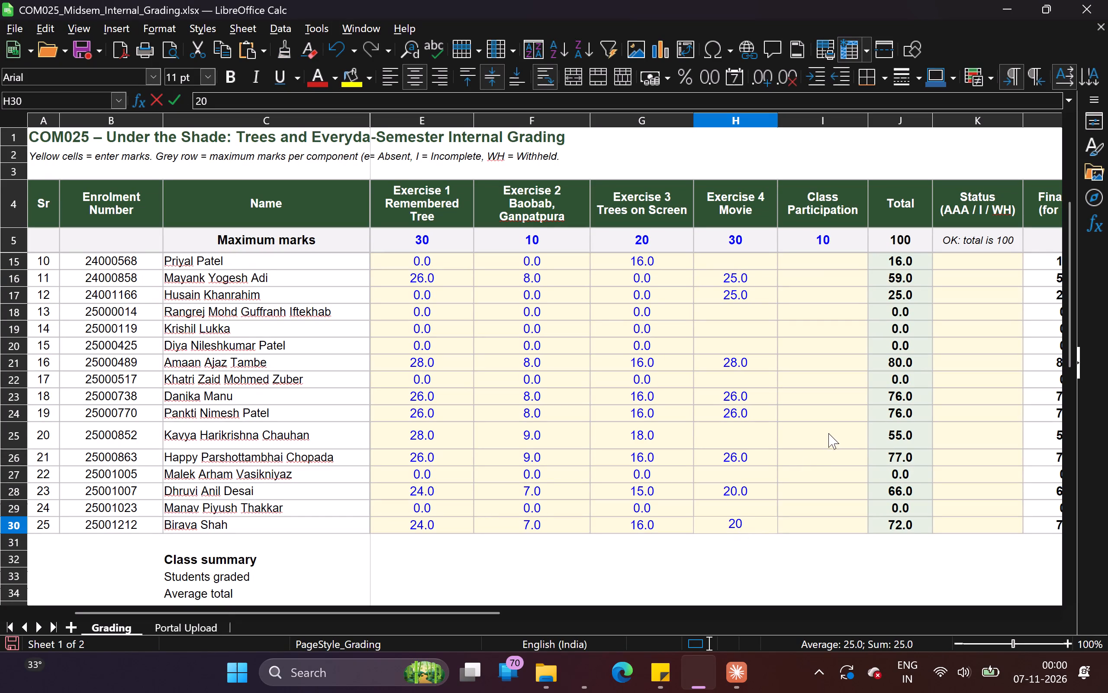
{"action": "left_click", "coordinate": [830, 437]}
Enter Class Participation marks of 5 for the student with Sr 1 and 10 for the student with Sr 2.
{"action": "scroll", "coordinate": [830, 437], "scroll_direction": "up", "scroll_amount": 3}
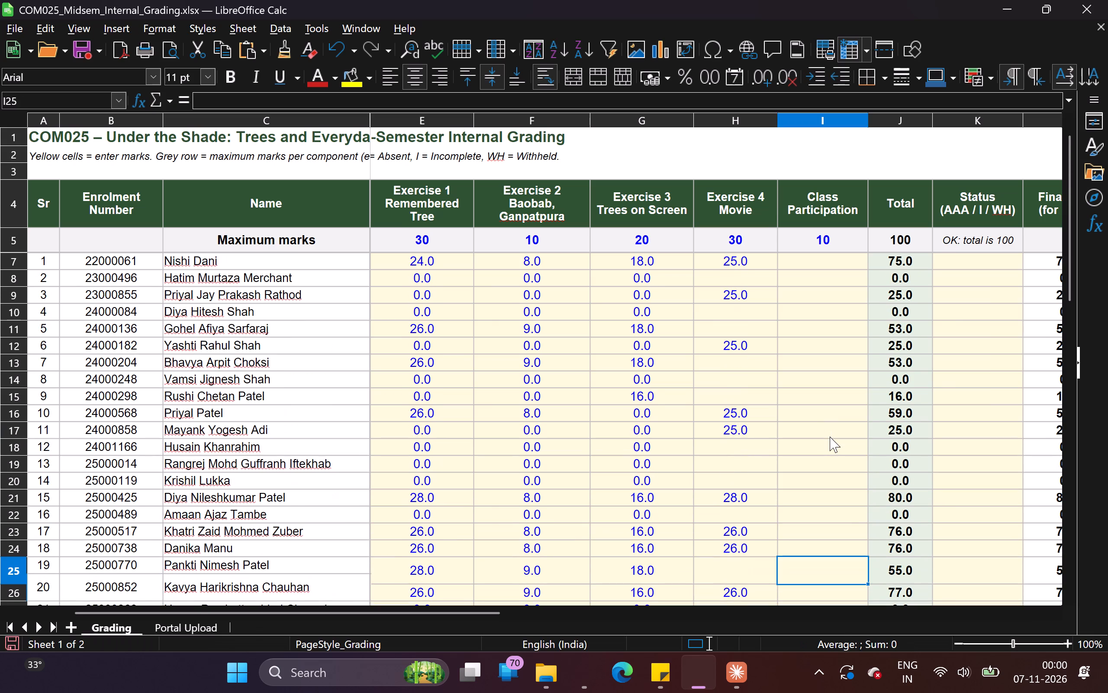
{"action": "scroll", "coordinate": [830, 437], "scroll_direction": "up", "scroll_amount": 1}
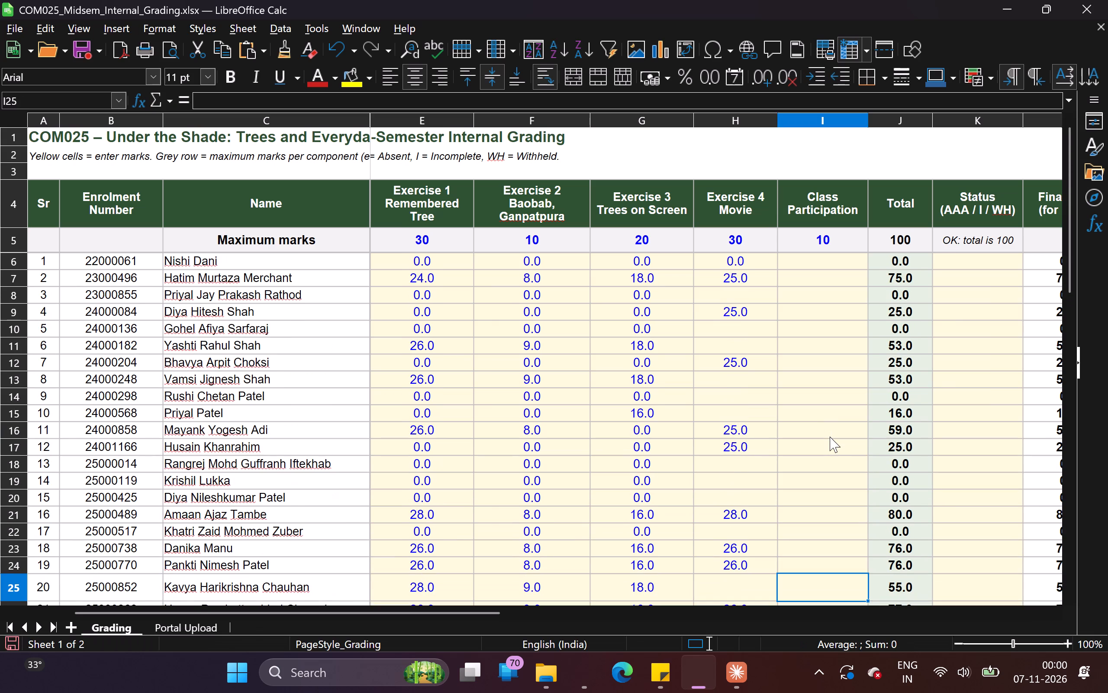
{"action": "left_click", "coordinate": [829, 256]}
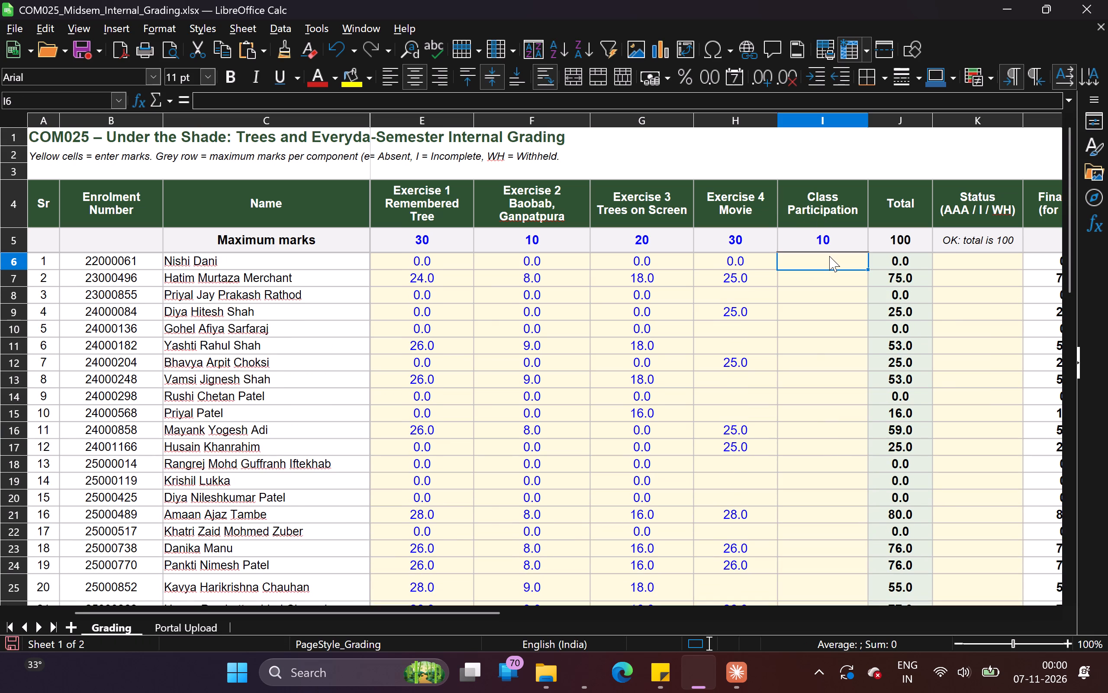
{"action": "key", "text": "5"}
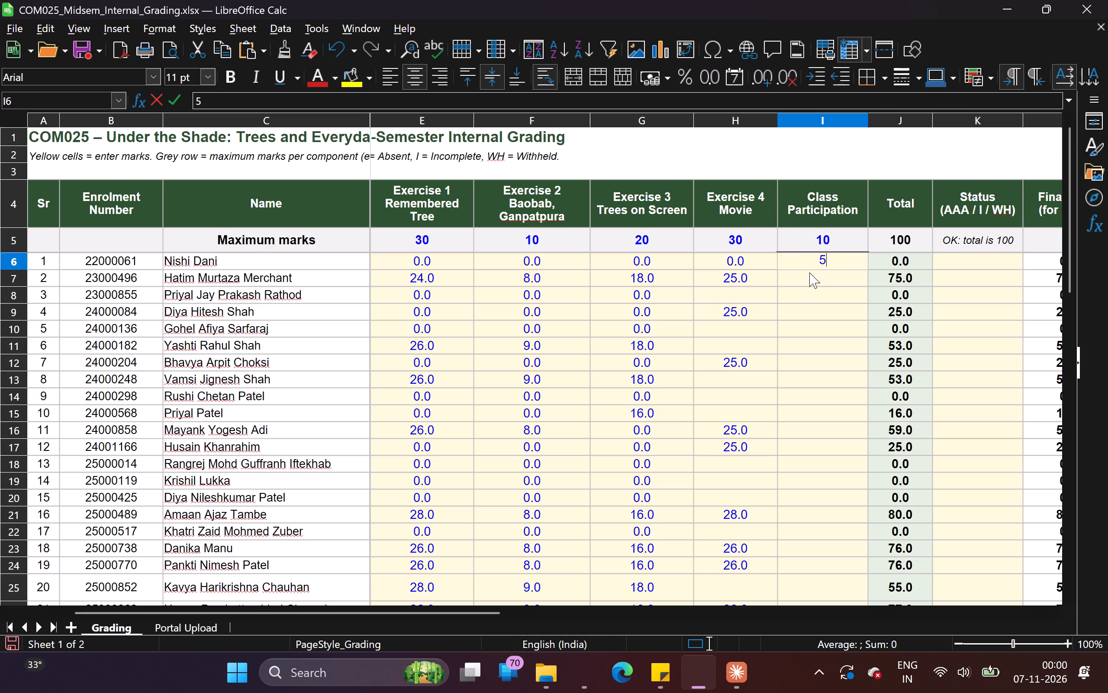
{"action": "left_click", "coordinate": [806, 280]}
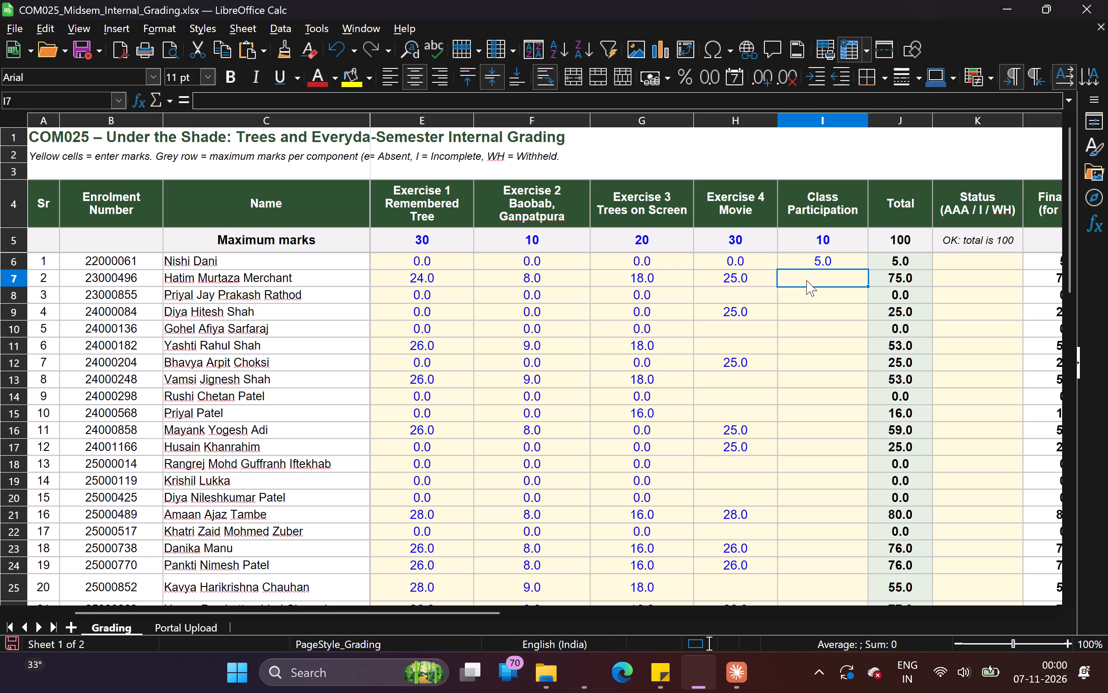
{"action": "type", "text": "10"}
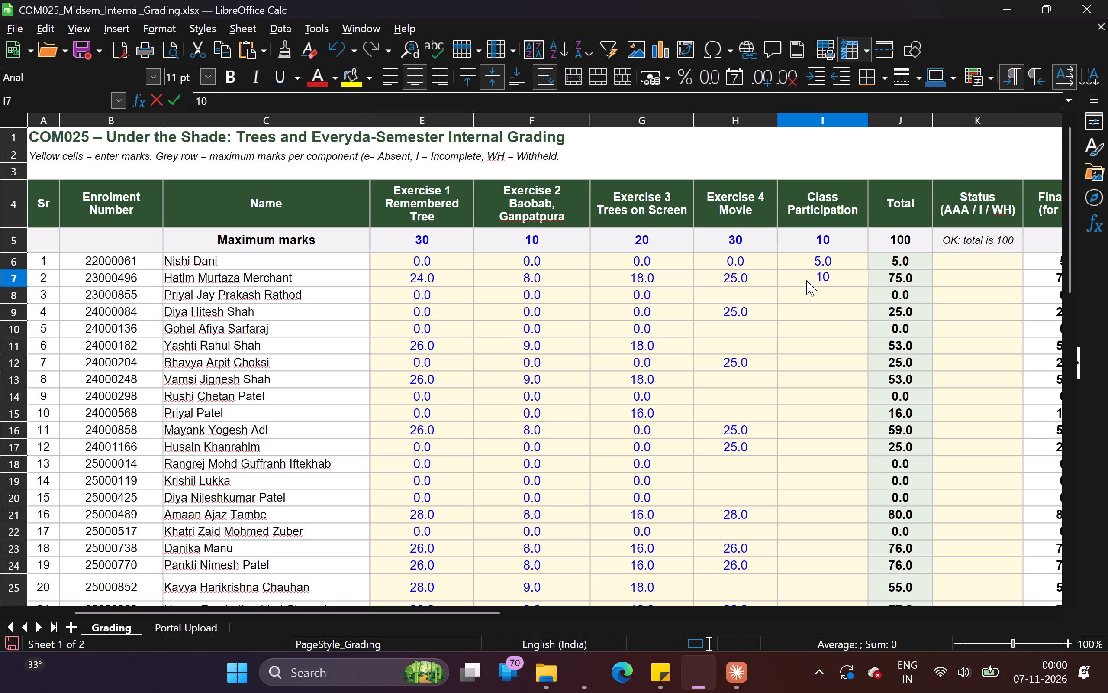
{"action": "key", "text": "Down"}
Enter Class Participation marks of 0 for the students with Sr 3, Sr 5 and Sr 6, and 7 for Sr 4.
{"action": "key", "text": "0"}
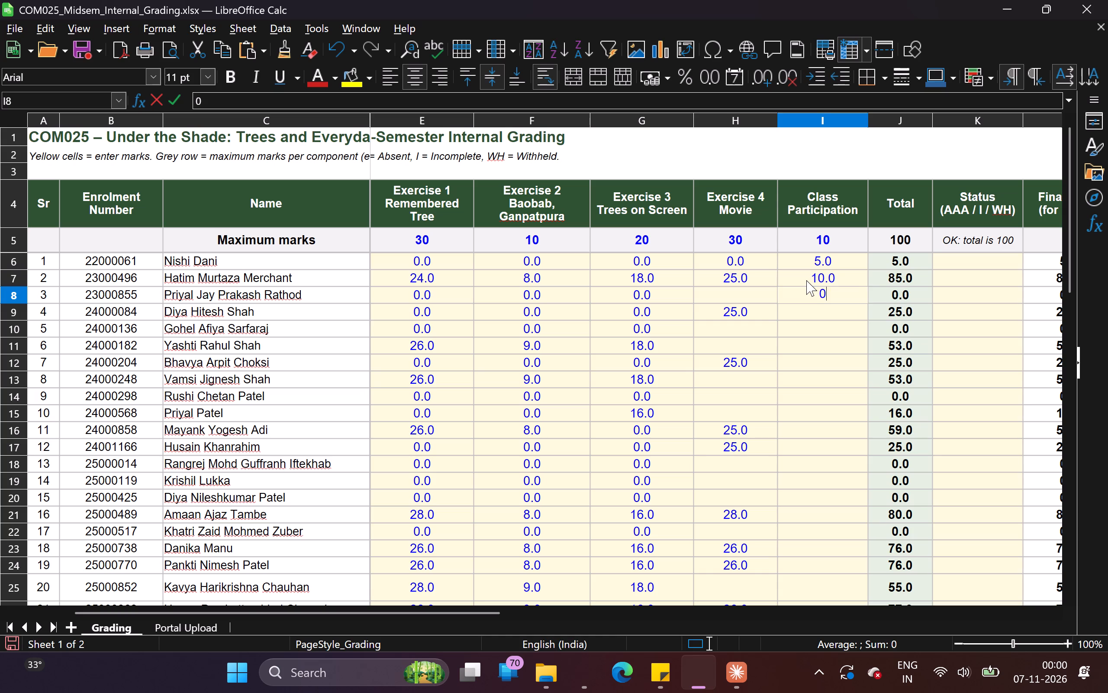
{"action": "key", "text": "Down"}
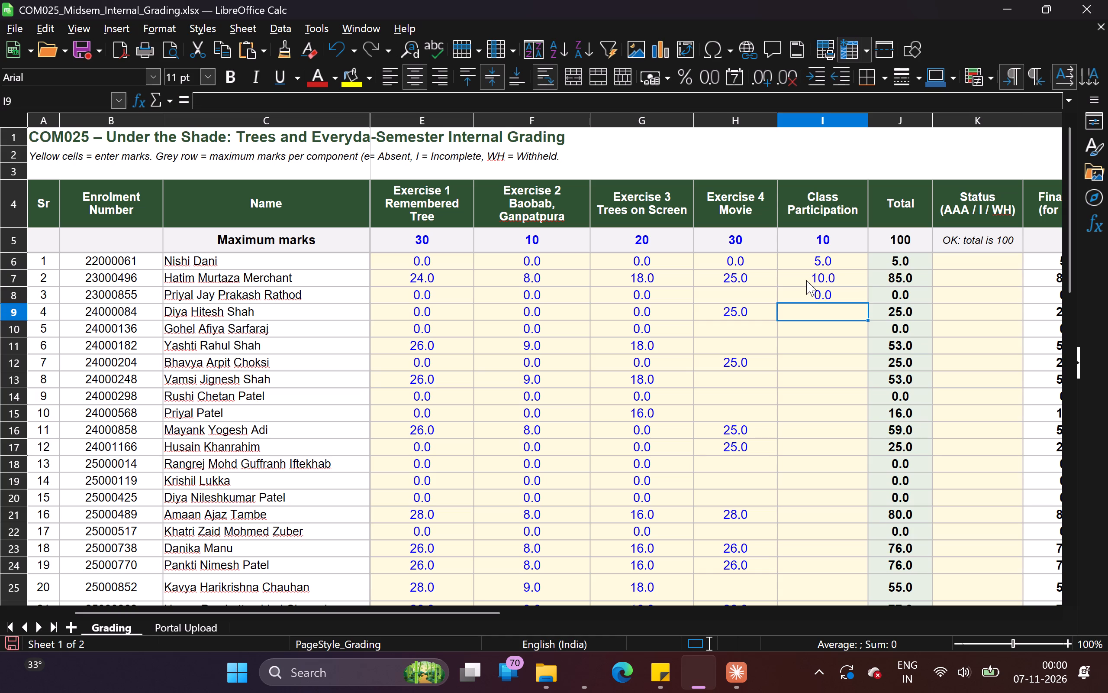
{"action": "key", "text": "7"}
{"action": "key", "text": "Down"}
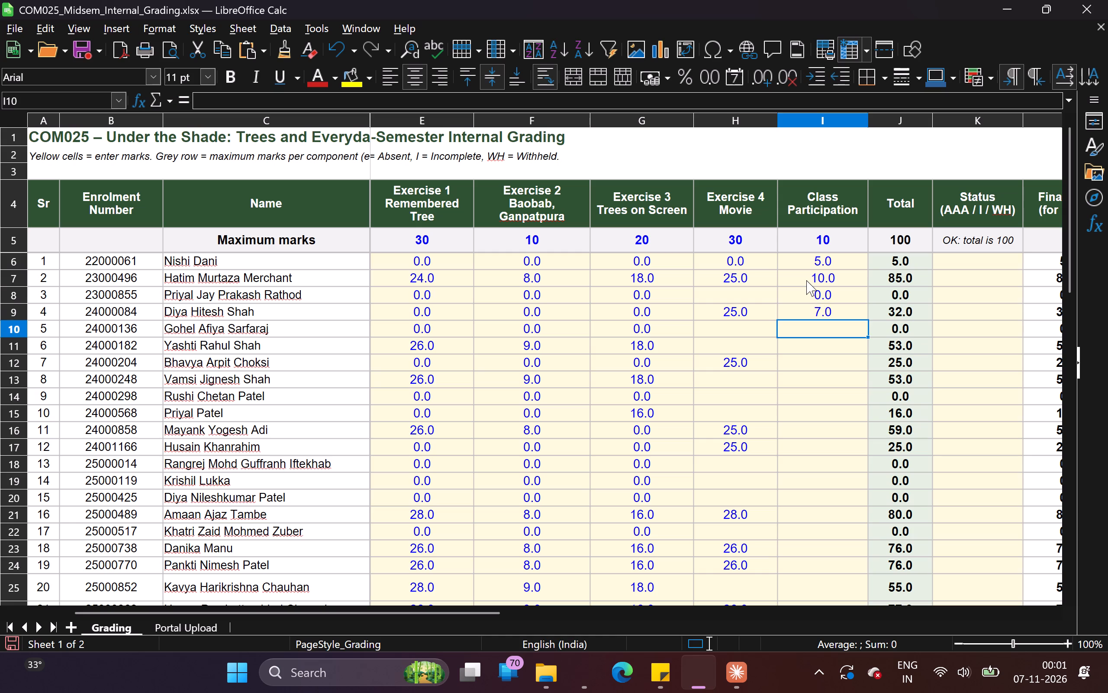
{"action": "key", "text": "0"}
{"action": "key", "text": "Down"}
{"action": "key", "text": "0"}
{"action": "key", "text": "Down"}
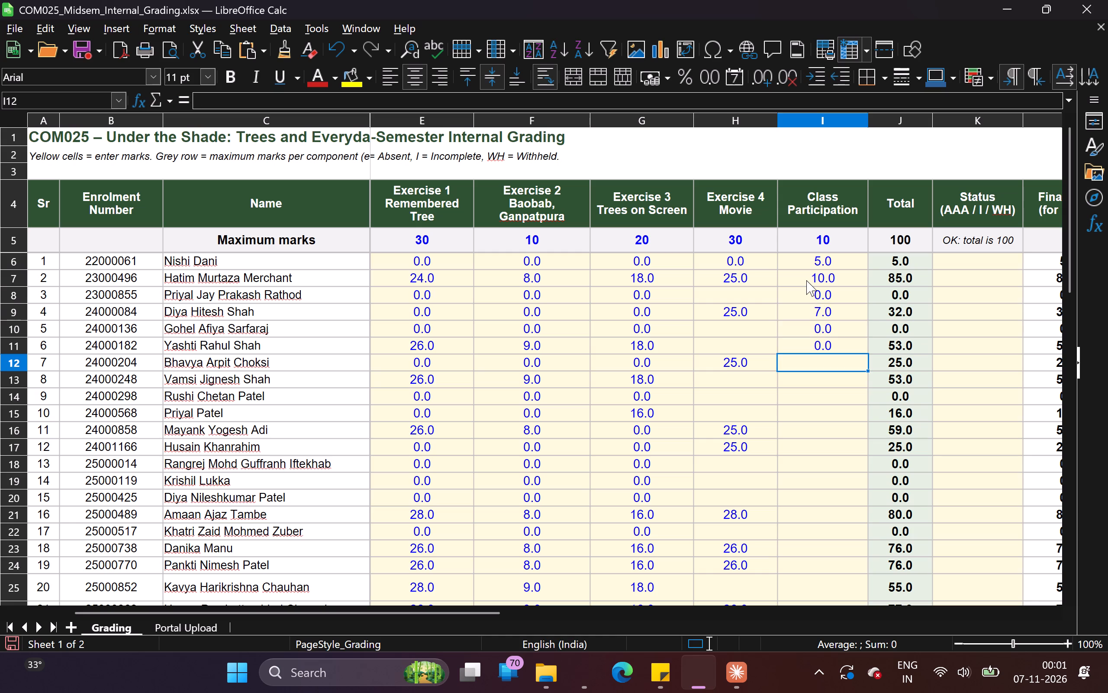
Review the Exercise 4 Movie column from Sr 6 down to Sr 25 for students without a mark.
{"action": "key", "text": "Up"}
{"action": "key", "text": "Down"}
{"action": "key", "text": "Up"}
{"action": "key", "text": "Left"}
{"action": "key", "text": "Down"}
{"action": "key", "text": "Down"}
{"action": "key", "text": "Down"}
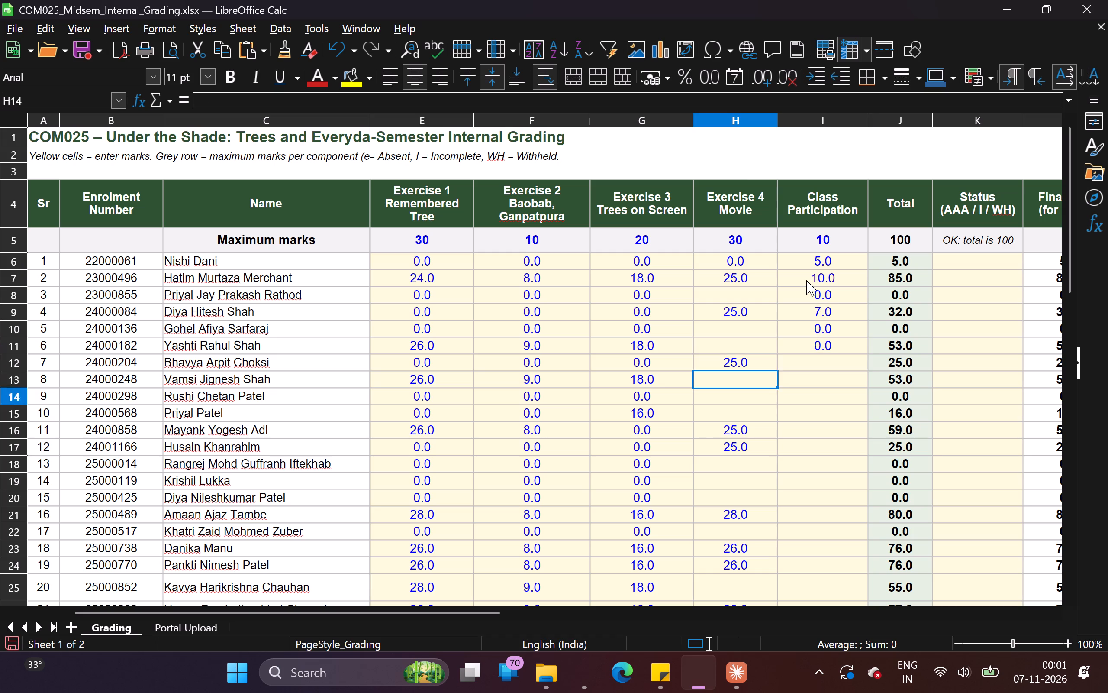
{"action": "key", "text": "Down"}
{"action": "key", "text": "Down"}
{"action": "key", "text": "Down"}
{"action": "key", "text": "Down"}
{"action": "key", "text": "Down"}
{"action": "key", "text": "Down"}
{"action": "key", "text": "Down"}
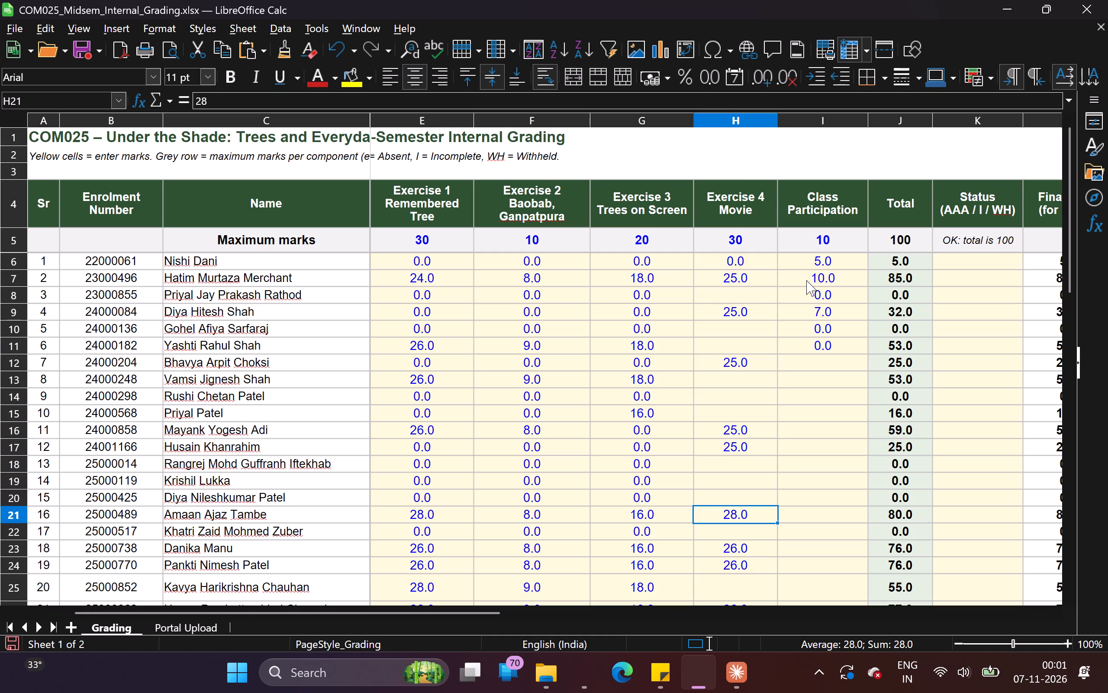
{"action": "key", "text": "Down"}
{"action": "key", "text": "Down"}
{"action": "key", "text": "Down"}
{"action": "key", "text": "Down"}
{"action": "key", "text": "Down"}
{"action": "key", "text": "Down"}
{"action": "key", "text": "Down"}
{"action": "key", "text": "Down"}
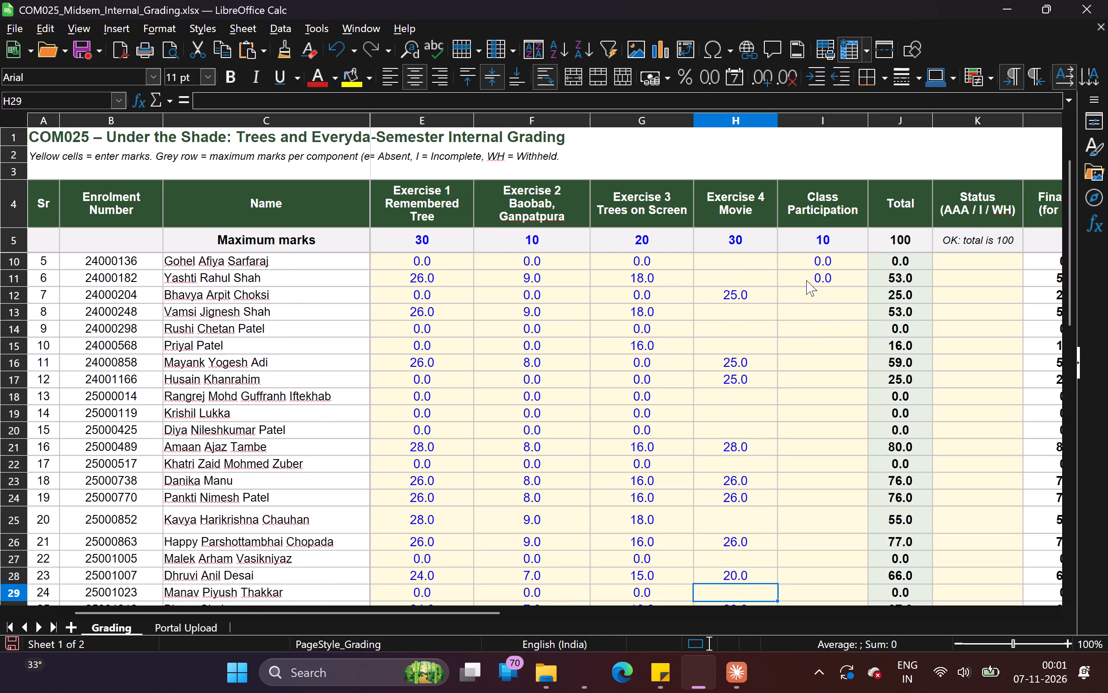
{"action": "key", "text": "Down"}
{"action": "key", "text": "Down"}
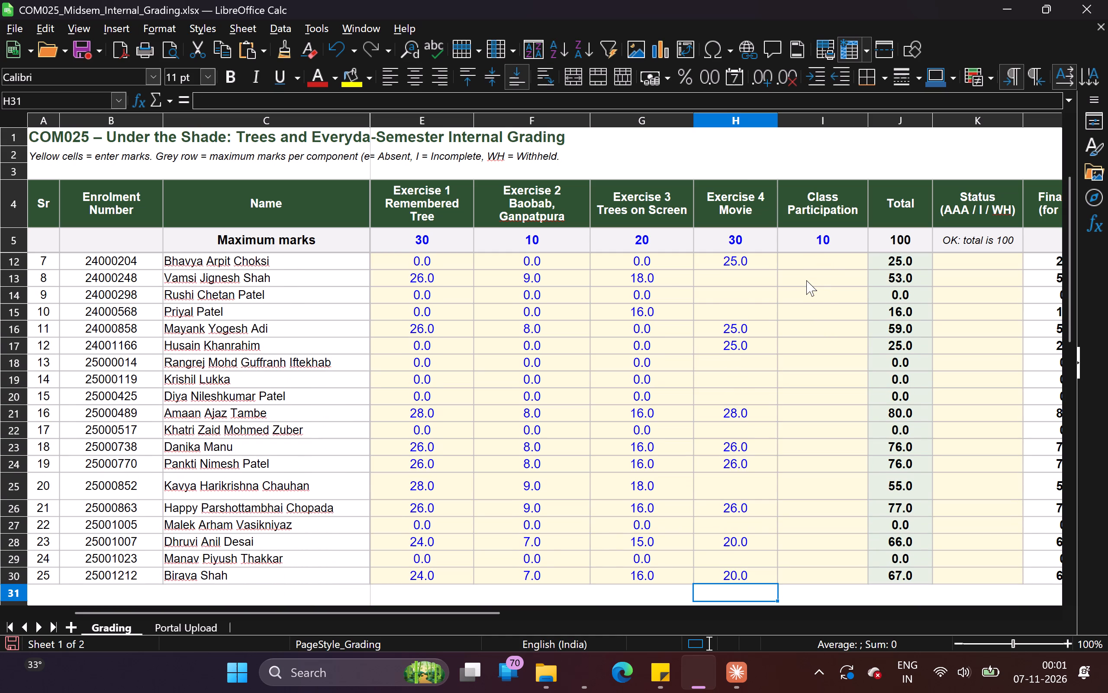
Set the Exercise 4 Movie marks to 28 for the students with Sr 8 and Sr 6.
{"action": "key", "text": "Up"}
{"action": "key", "text": "Up"}
{"action": "key", "text": "Up"}
{"action": "key", "text": "Up"}
{"action": "key", "text": "Up"}
{"action": "key", "text": "Up"}
{"action": "key", "text": "Up"}
{"action": "key", "text": "Up"}
{"action": "key", "text": "Up"}
{"action": "key", "text": "Up"}
{"action": "key", "text": "Up"}
{"action": "key", "text": "Up"}
{"action": "key", "text": "Up"}
{"action": "key", "text": "Up"}
{"action": "key", "text": "Up"}
{"action": "key", "text": "Up"}
{"action": "key", "text": "Up"}
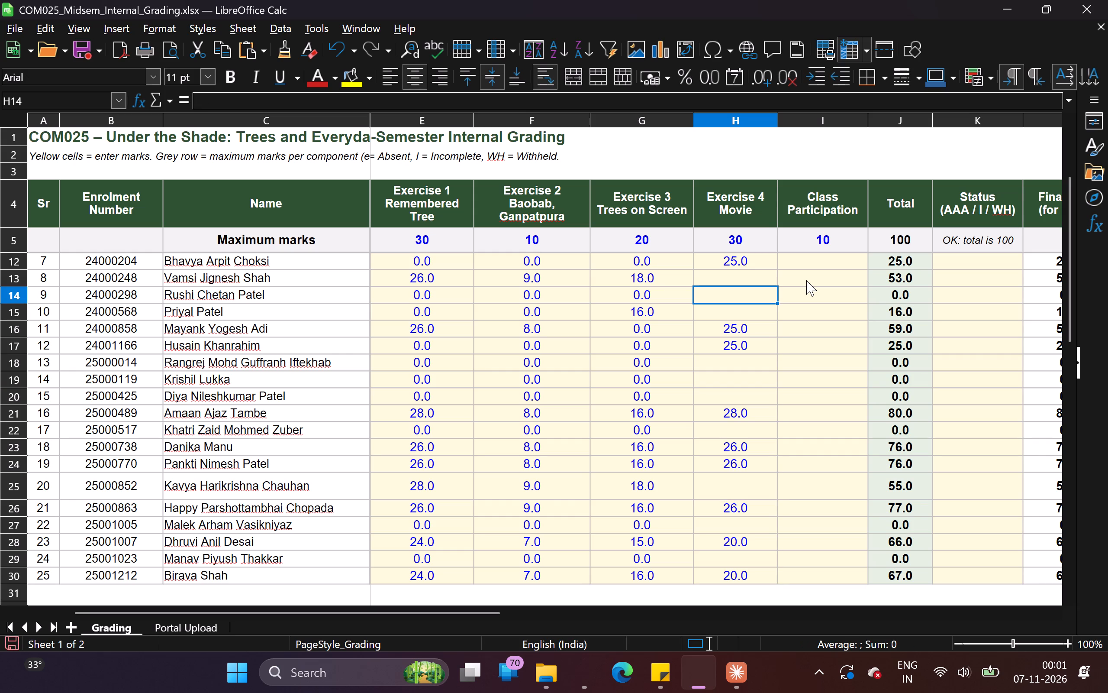
{"action": "key", "text": "Up"}
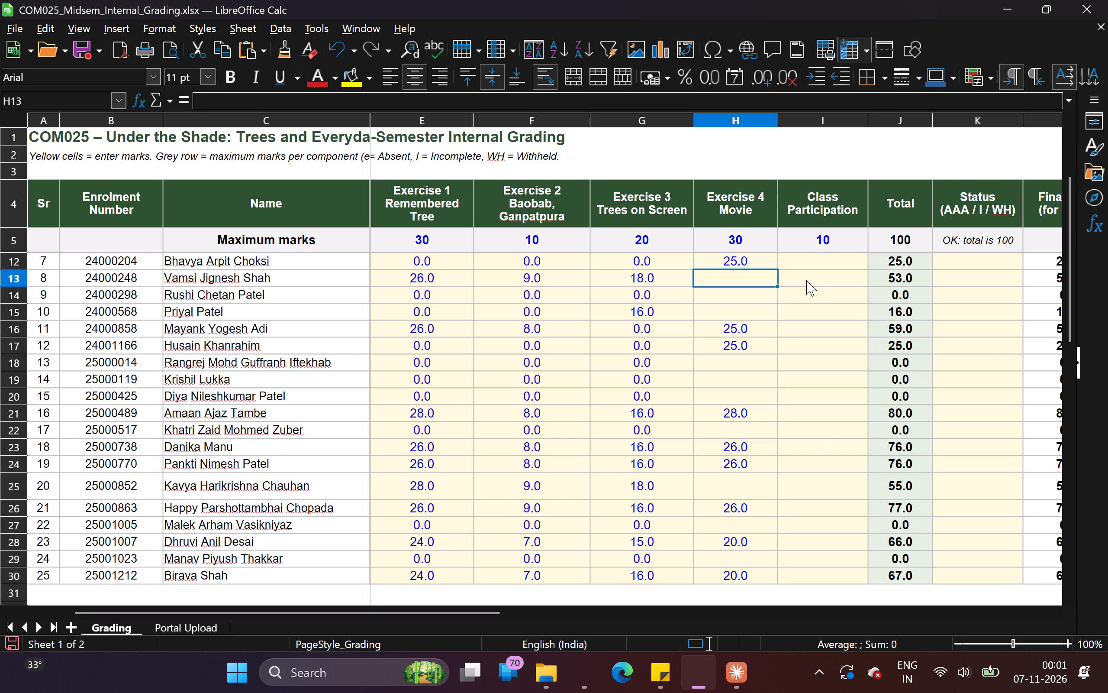
{"action": "type", "text": "28"}
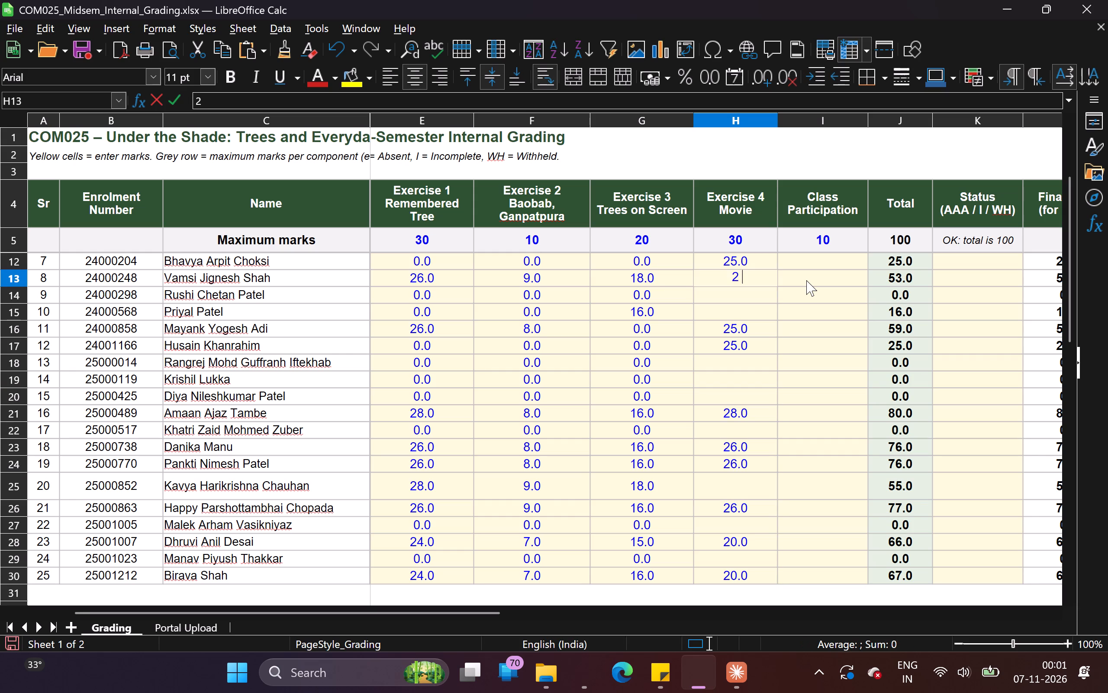
{"action": "key", "text": "Down"}
{"action": "key", "text": "Up"}
{"action": "key", "text": "Up"}
{"action": "key", "text": "Up"}
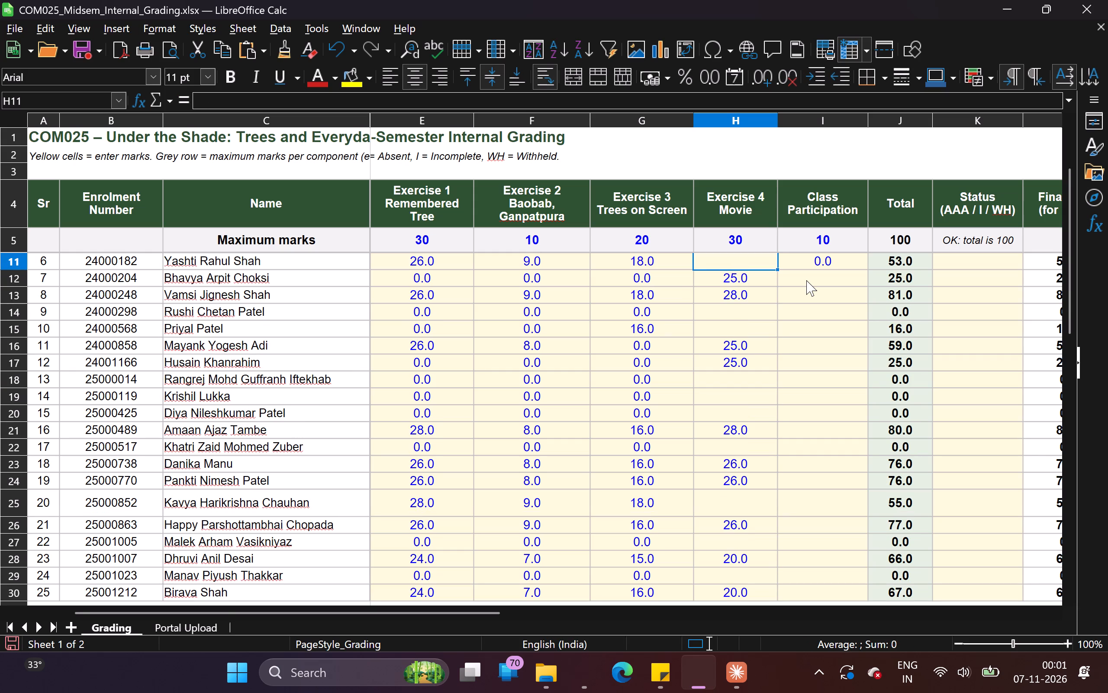
{"action": "type", "text": "28"}
{"action": "key", "text": "Down"}
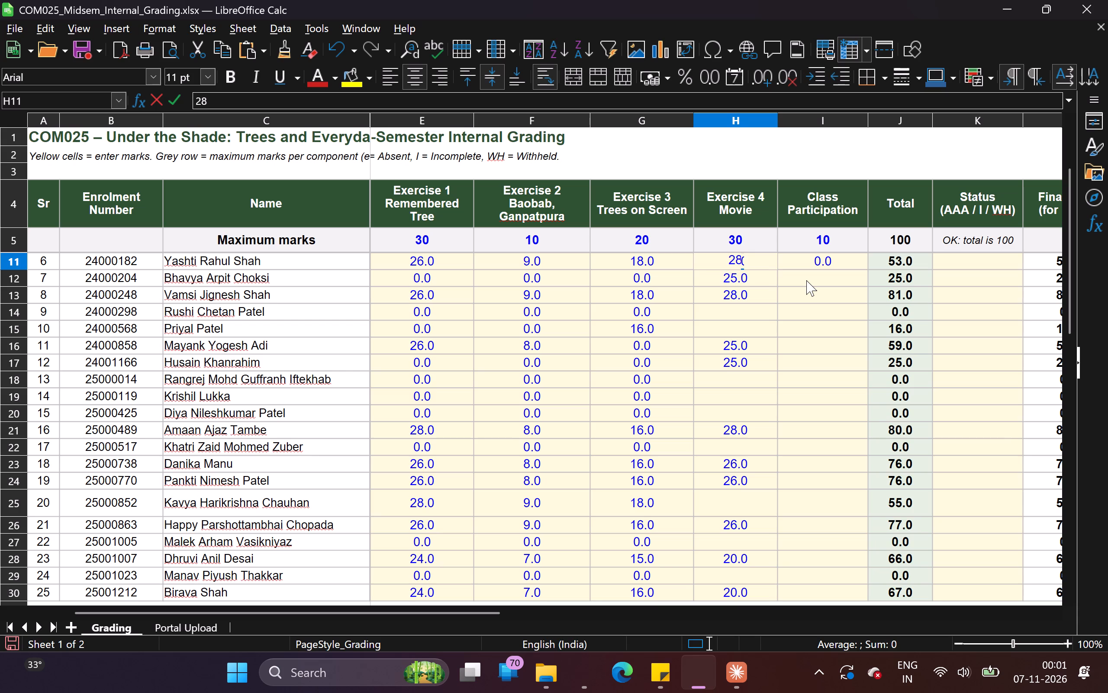
Fill the blank Exercise 4 Movie marks with 0 for the students with Sr 9, 10, 13, 14 and 15.
{"action": "key", "text": "Down"}
{"action": "key", "text": "Down"}
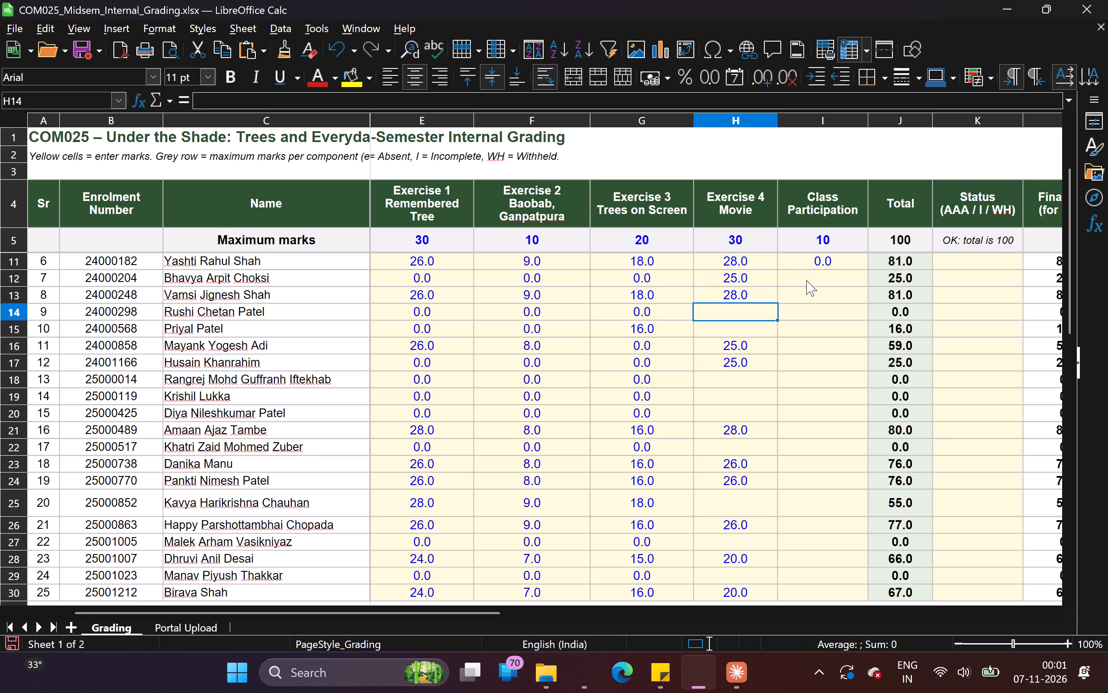
{"action": "key", "text": "0"}
{"action": "key", "text": "Down"}
{"action": "key", "text": "0"}
{"action": "key", "text": "Down"}
{"action": "key", "text": "Down"}
{"action": "key", "text": "Down"}
{"action": "key", "text": "0"}
{"action": "key", "text": "Down"}
{"action": "key", "text": "0"}
{"action": "key", "text": "Down"}
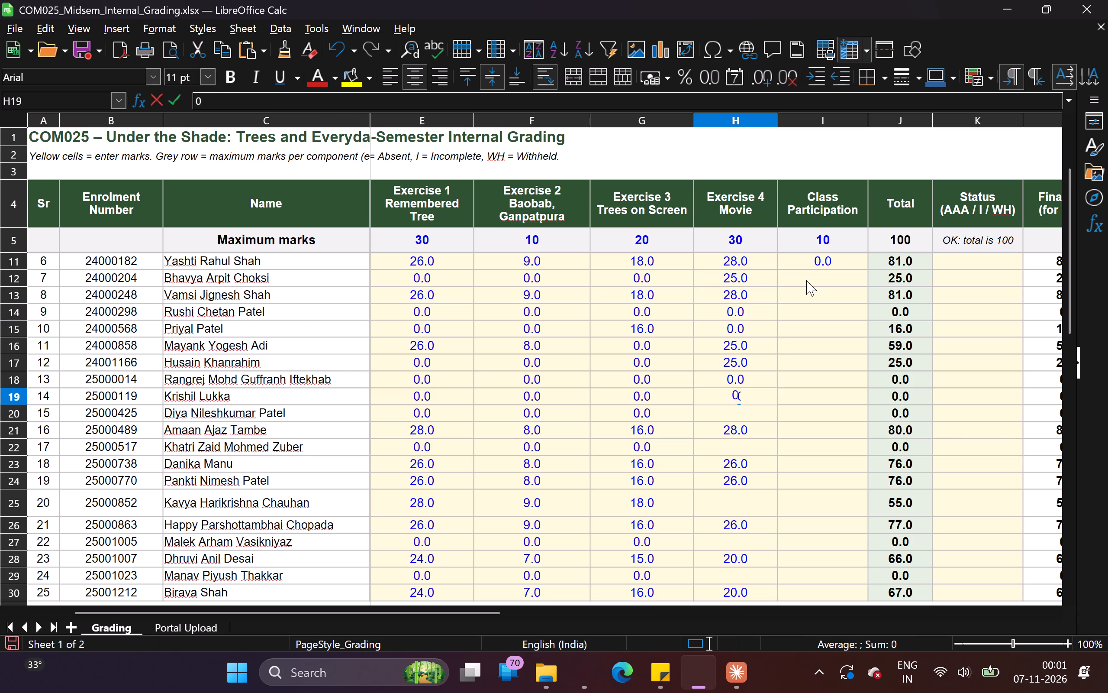
{"action": "key", "text": "0"}
{"action": "key", "text": "Down"}
Fill the blank Exercise 4 Movie marks with 0 for the students with Sr 17, 20, 22 and 24.
{"action": "key", "text": "Down"}
{"action": "key", "text": "Down"}
{"action": "key", "text": "Up"}
{"action": "key", "text": "0"}
{"action": "key", "text": "Down"}
{"action": "key", "text": "Down"}
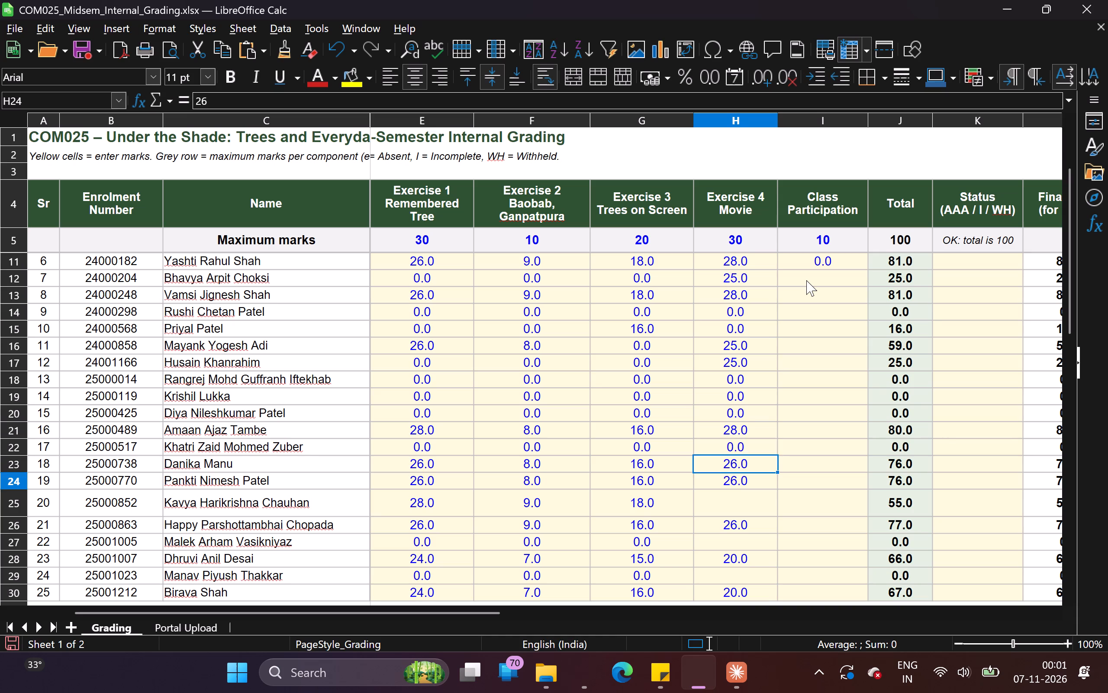
{"action": "key", "text": "Down"}
{"action": "key", "text": "0"}
{"action": "key", "text": "Down"}
{"action": "key", "text": "Down"}
{"action": "key", "text": "Down"}
{"action": "key", "text": "Up"}
{"action": "key", "text": "0"}
{"action": "key", "text": "Down"}
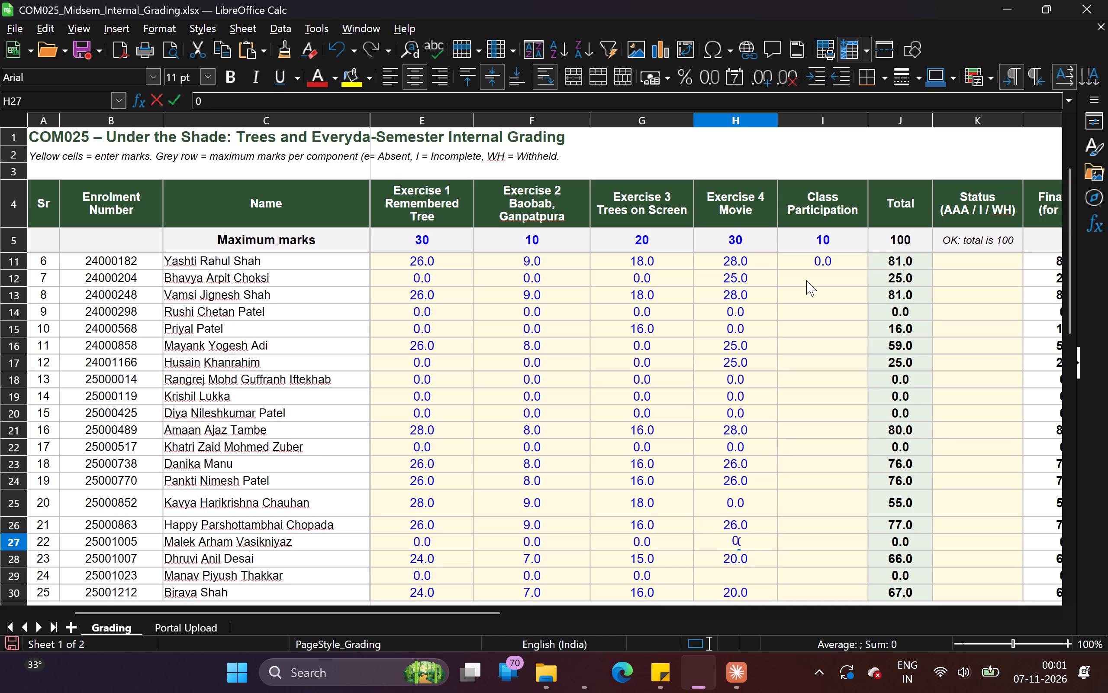
{"action": "key", "text": "Down"}
{"action": "key", "text": "0"}
{"action": "key", "text": "Down"}
{"action": "key", "text": "Down"}
Fill the blank Exercise 4 Movie marks with 0 for the students with Sr 5 and Sr 3.
{"action": "key", "text": "Up"}
{"action": "key", "text": "Up"}
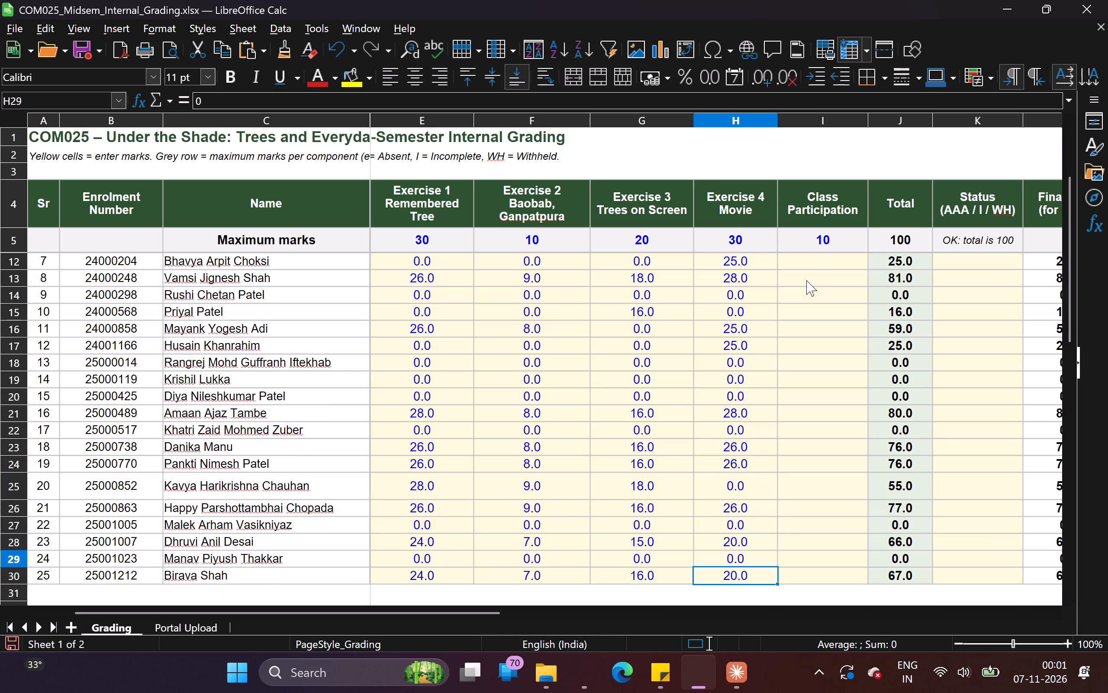
{"action": "key", "text": "Right"}
{"action": "key", "text": "Down"}
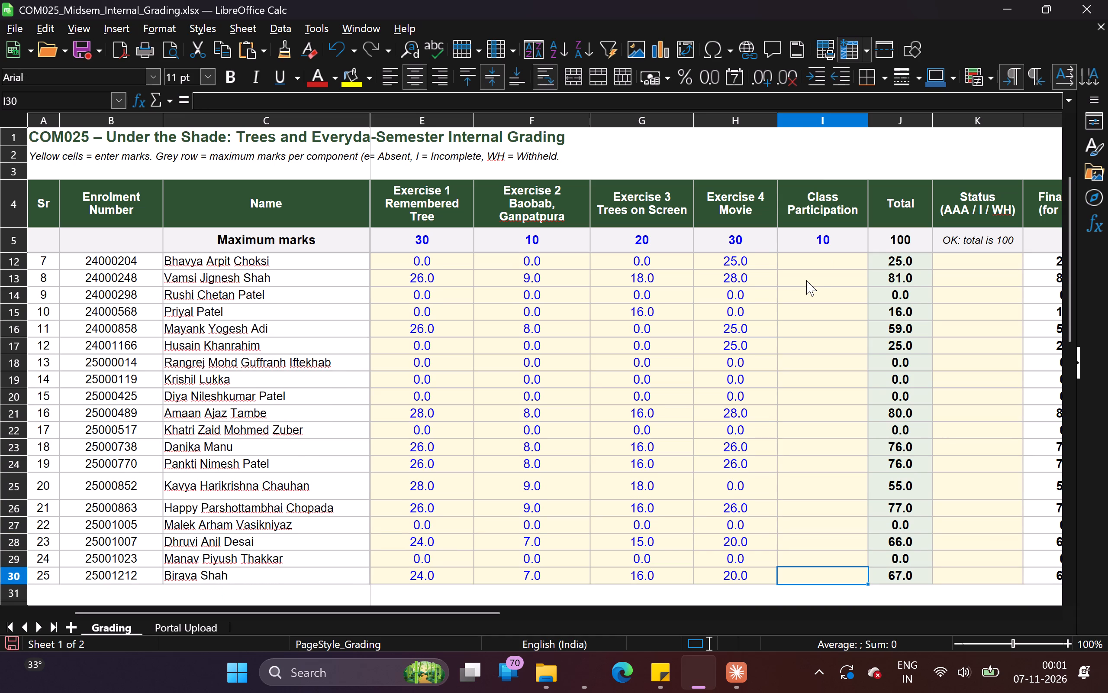
{"action": "key", "text": "Up"}
{"action": "key", "text": "Up"}
{"action": "key", "text": "Up"}
{"action": "key", "text": "Up"}
{"action": "key", "text": "Up"}
{"action": "key", "text": "Up"}
{"action": "key", "text": "Up"}
{"action": "key", "text": "Up"}
{"action": "key", "text": "Up"}
{"action": "key", "text": "Up"}
{"action": "key", "text": "Up"}
{"action": "key", "text": "Up"}
{"action": "key", "text": "Up"}
{"action": "key", "text": "Up"}
{"action": "key", "text": "Up"}
{"action": "key", "text": "Up"}
{"action": "key", "text": "Up"}
{"action": "key", "text": "Up"}
{"action": "key", "text": "Up"}
{"action": "key", "text": "Up"}
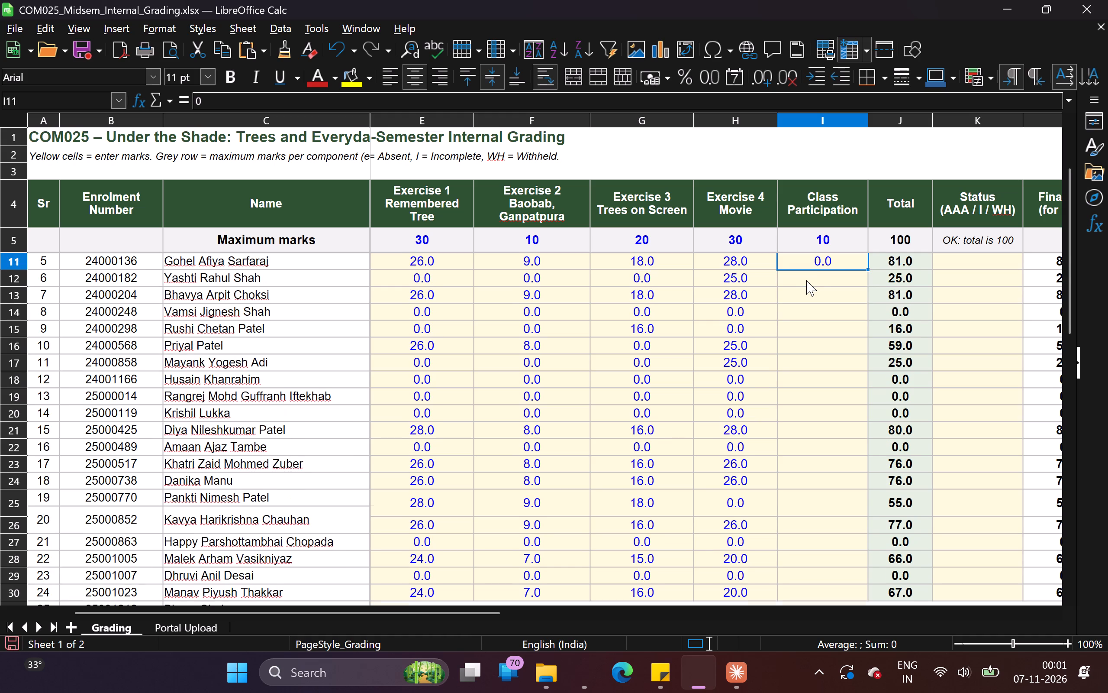
{"action": "key", "text": "Down"}
{"action": "key", "text": "Down"}
{"action": "key", "text": "Up"}
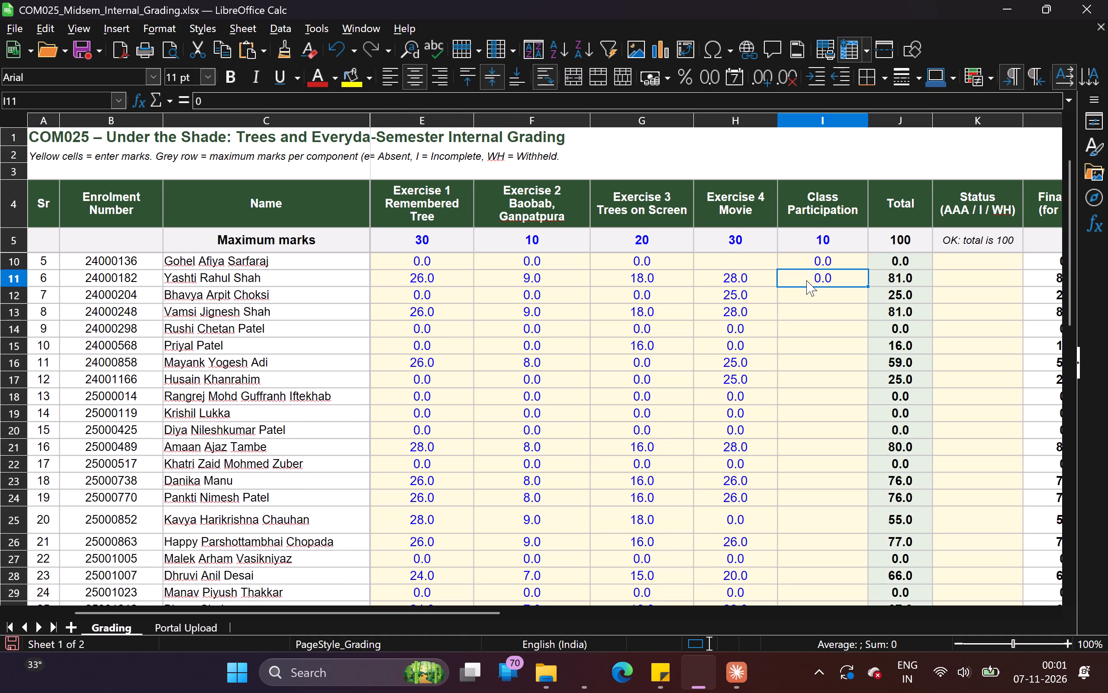
{"action": "key", "text": "Up"}
{"action": "key", "text": "Left"}
{"action": "key", "text": "Up"}
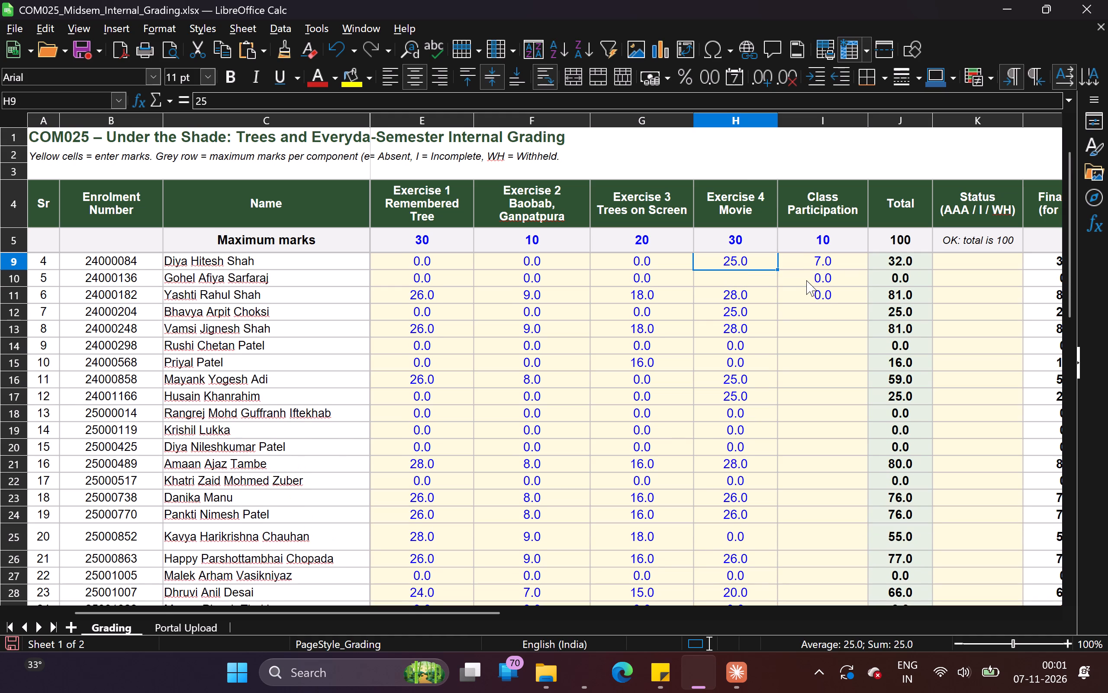
{"action": "key", "text": "Down"}
{"action": "key", "text": "0"}
{"action": "key", "text": "Down"}
{"action": "key", "text": "Up"}
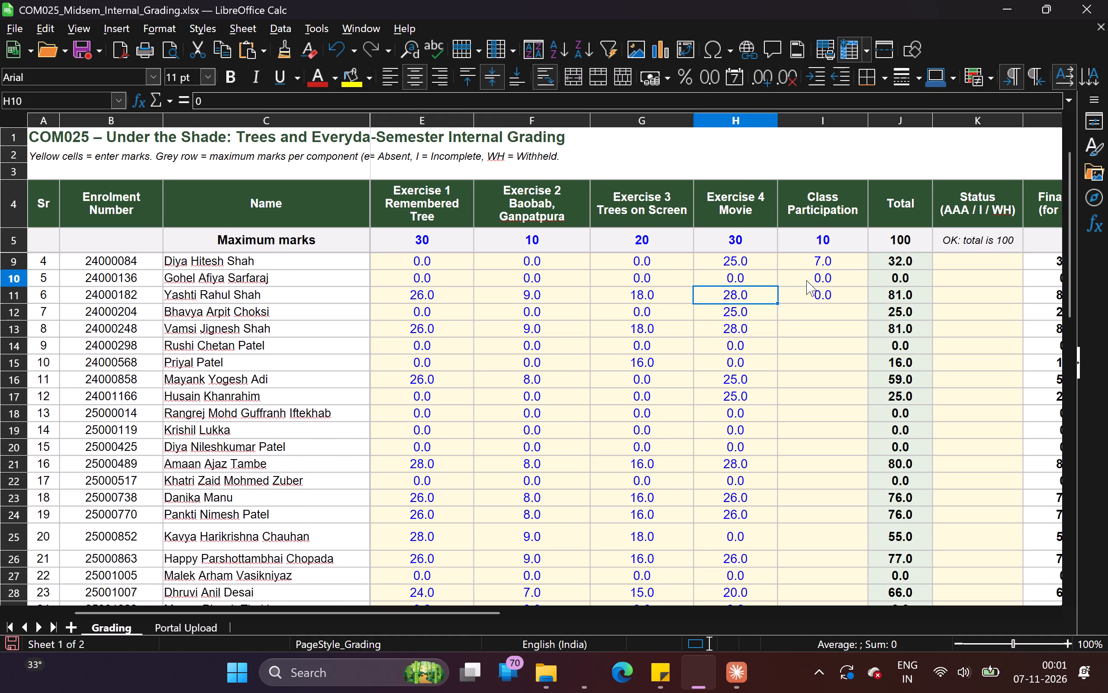
{"action": "key", "text": "Up"}
{"action": "key", "text": "Up"}
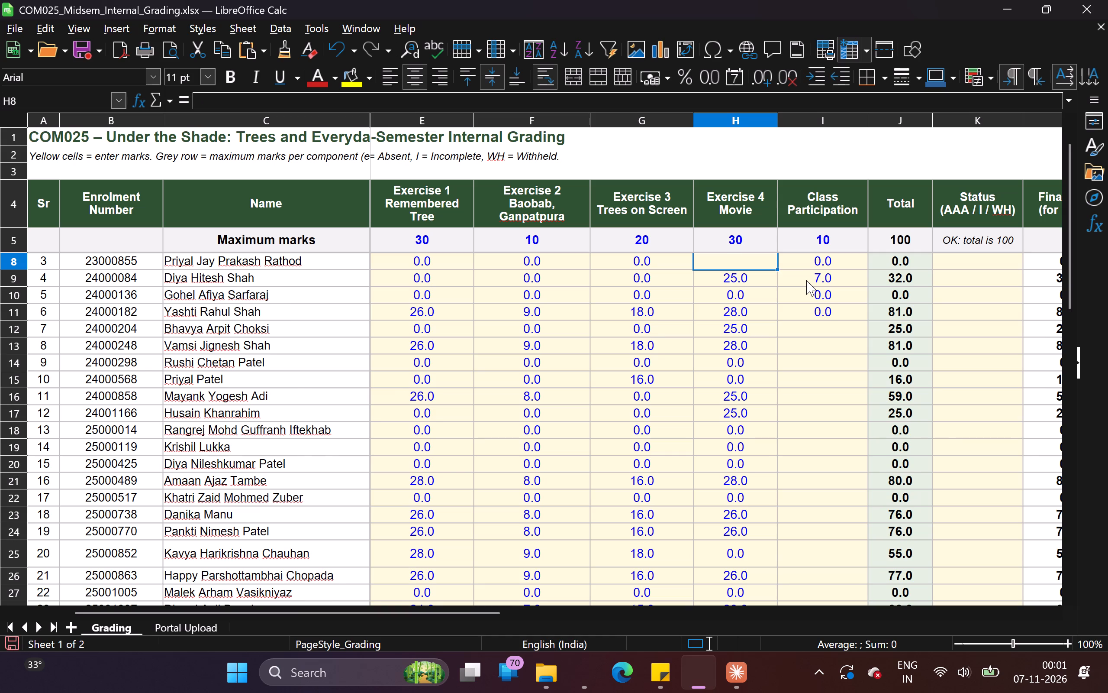
{"action": "key", "text": "0"}
{"action": "key", "text": "Up"}
{"action": "key", "text": "Up"}
{"action": "key", "text": "Down"}
{"action": "key", "text": "Down"}
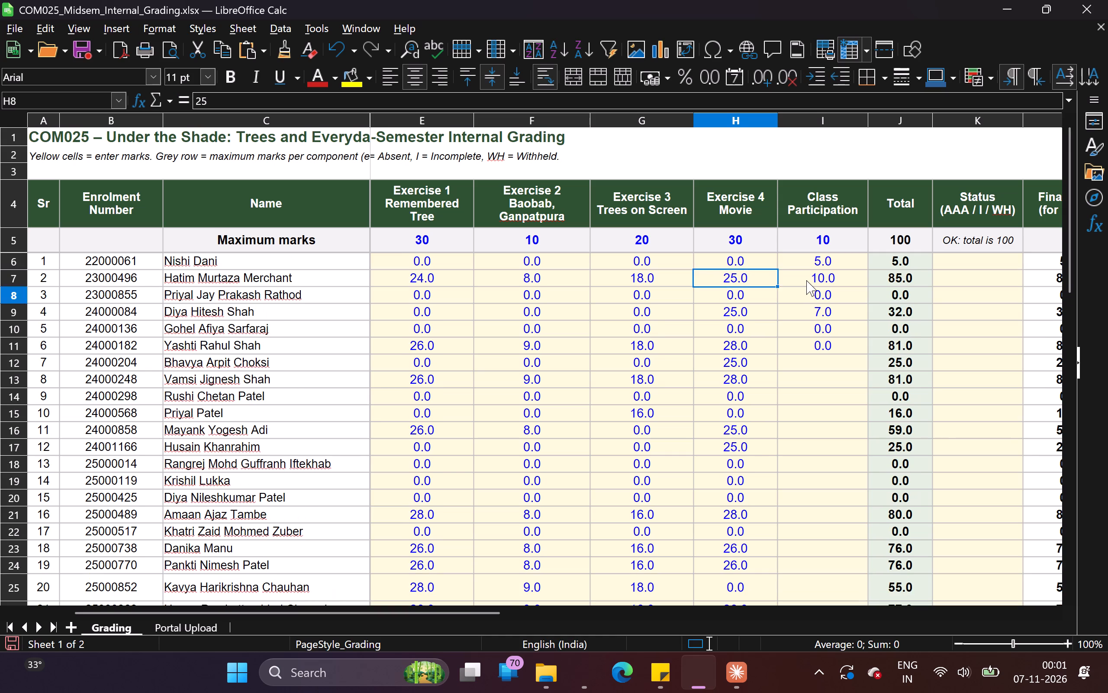
Set the Class Participation marks to 10 for the students with Sr 6, 7 and 8.
{"action": "key", "text": "Down"}
{"action": "key", "text": "Down"}
{"action": "key", "text": "Down"}
{"action": "key", "text": "Right"}
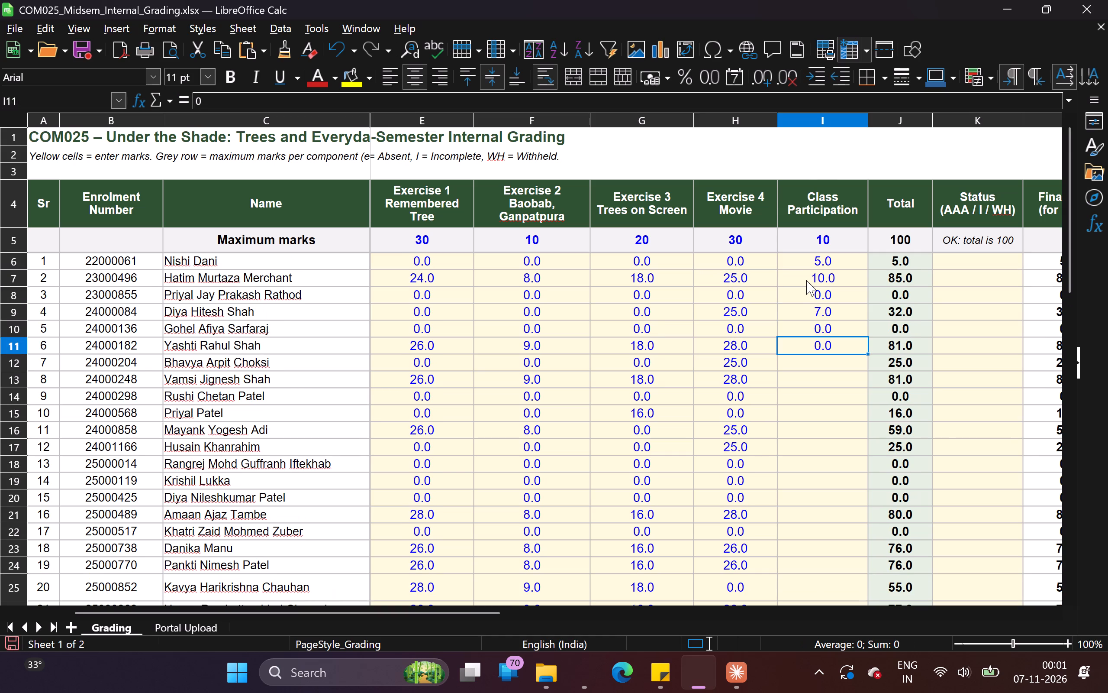
{"action": "key", "text": "9"}
{"action": "key", "text": "BackSpace"}
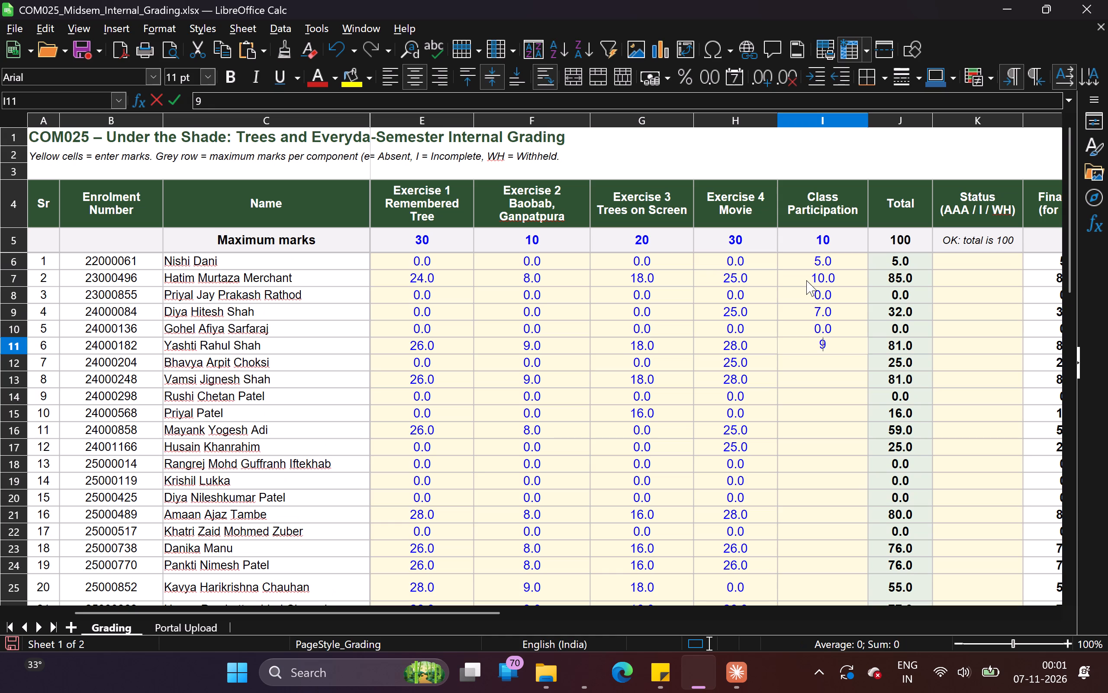
{"action": "type", "text": "10"}
{"action": "key", "text": "Down"}
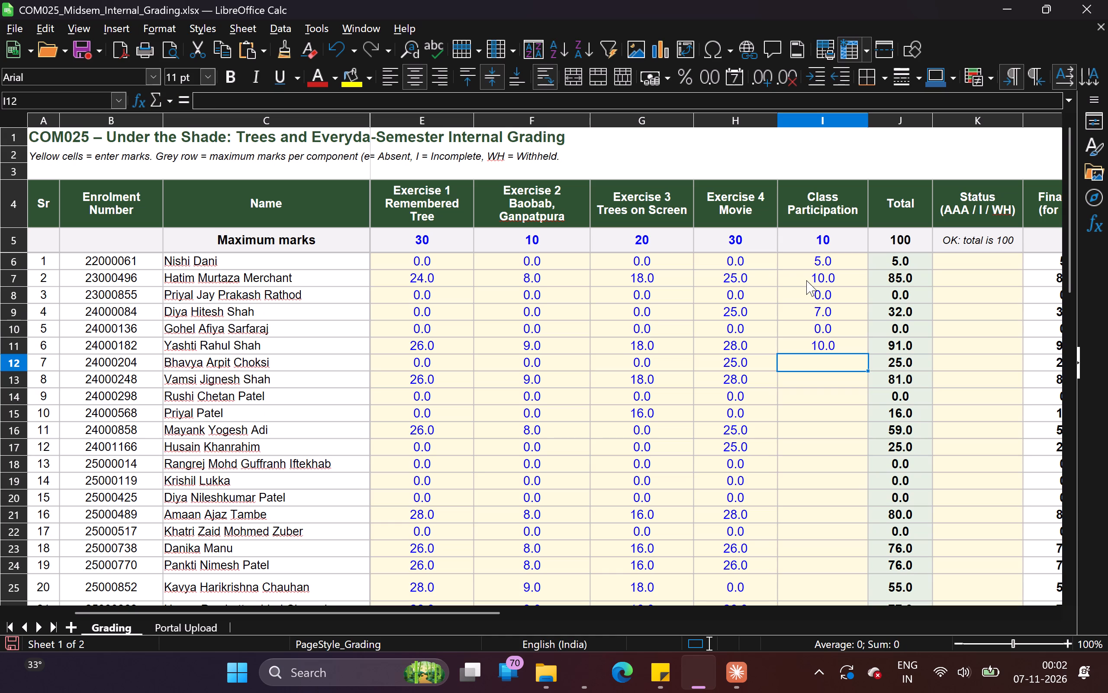
{"action": "key", "text": "1"}
{"action": "key", "text": "0"}
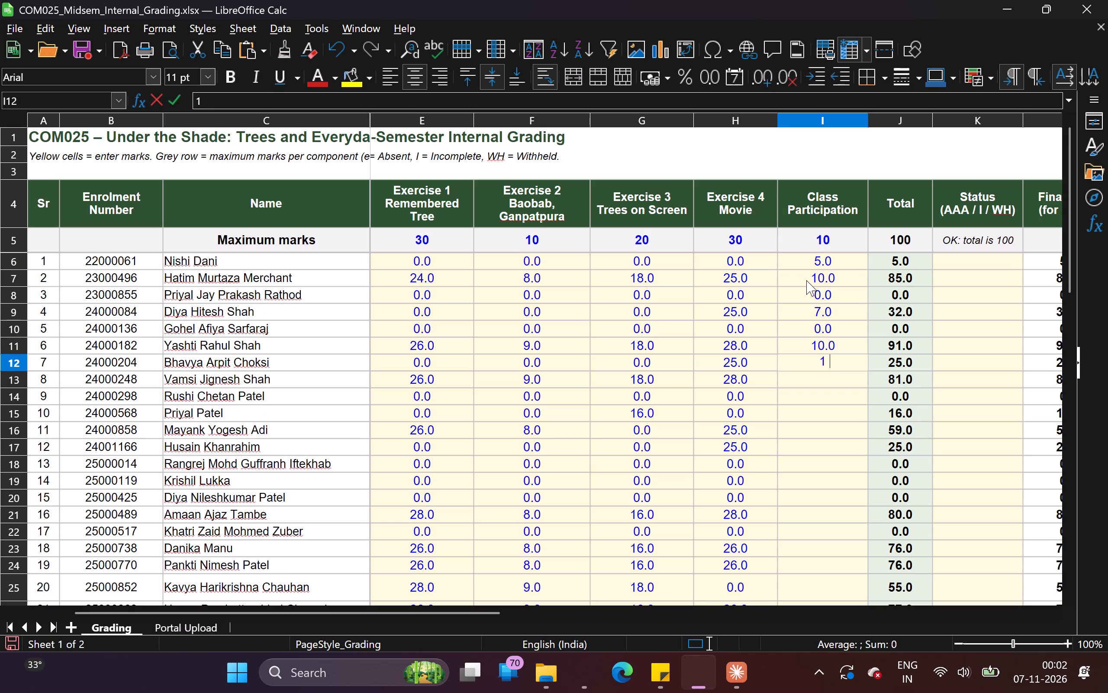
{"action": "key", "text": "Down"}
{"action": "type", "text": "10"}
{"action": "key", "text": "Down"}
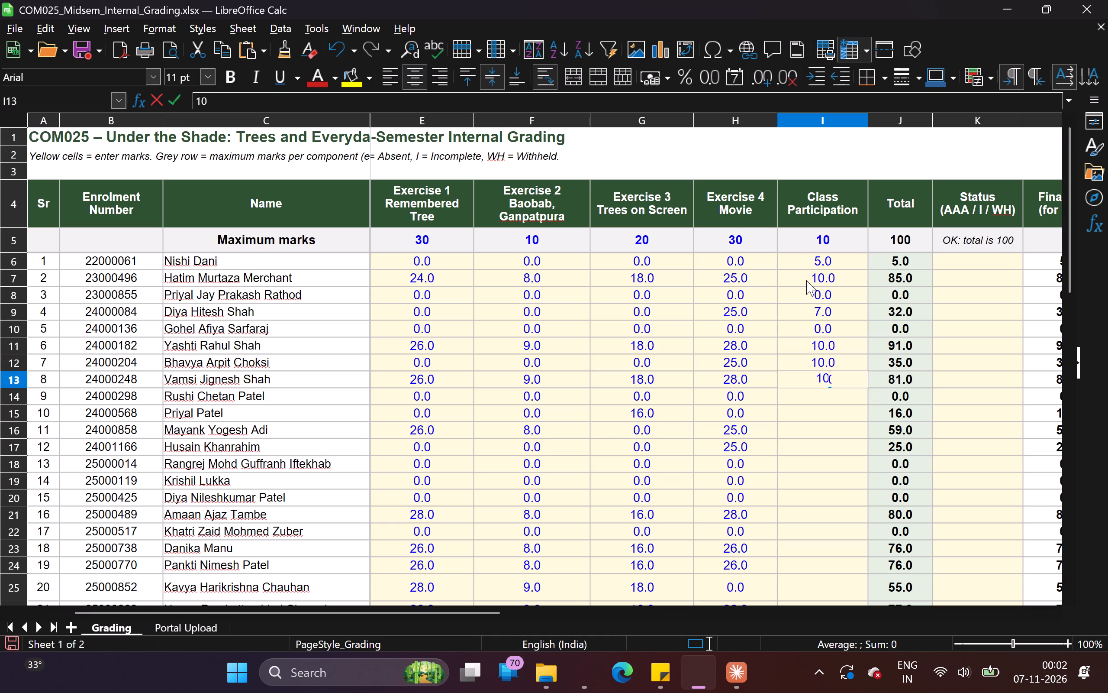
Enter Class Participation marks of 0 for Sr 9 and 10, and 8 for Sr 11 and 12.
{"action": "key", "text": "0"}
{"action": "key", "text": "Down"}
{"action": "key", "text": "0"}
{"action": "key", "text": "Down"}
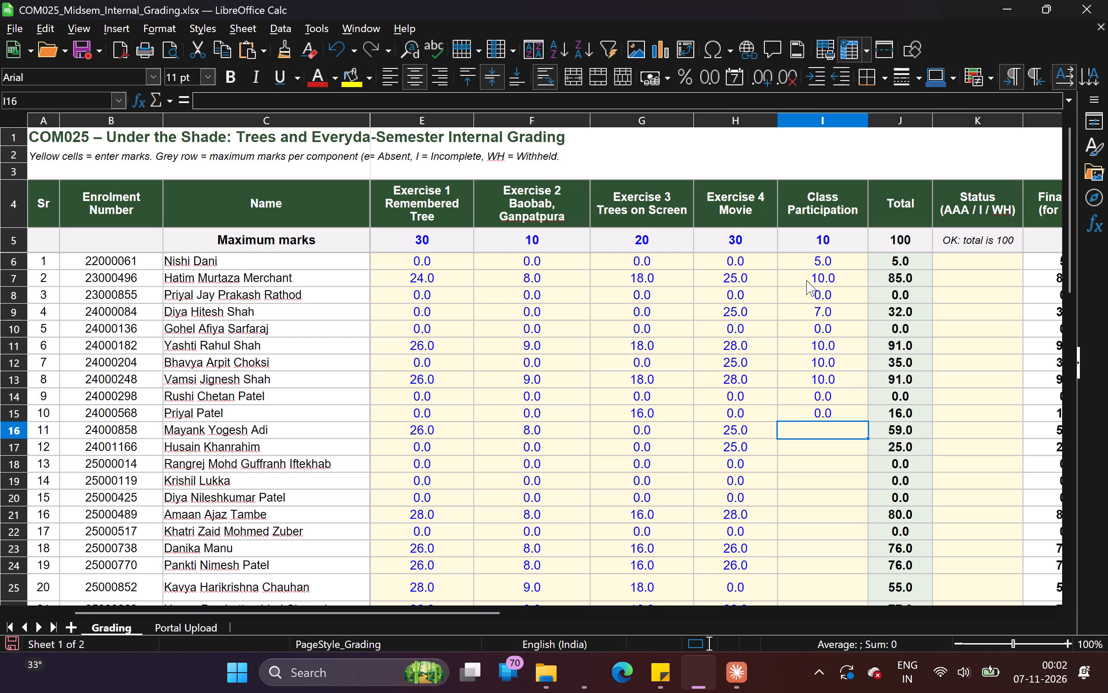
{"action": "key", "text": "1"}
{"action": "key", "text": "BackSpace"}
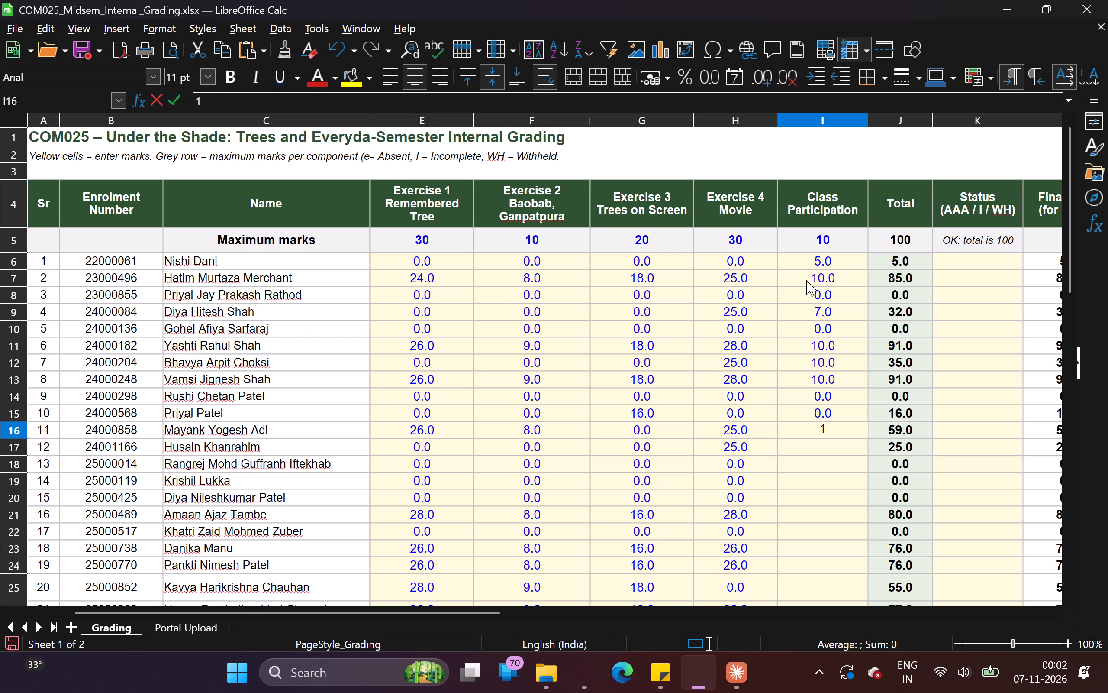
{"action": "key", "text": "8"}
{"action": "key", "text": "Down"}
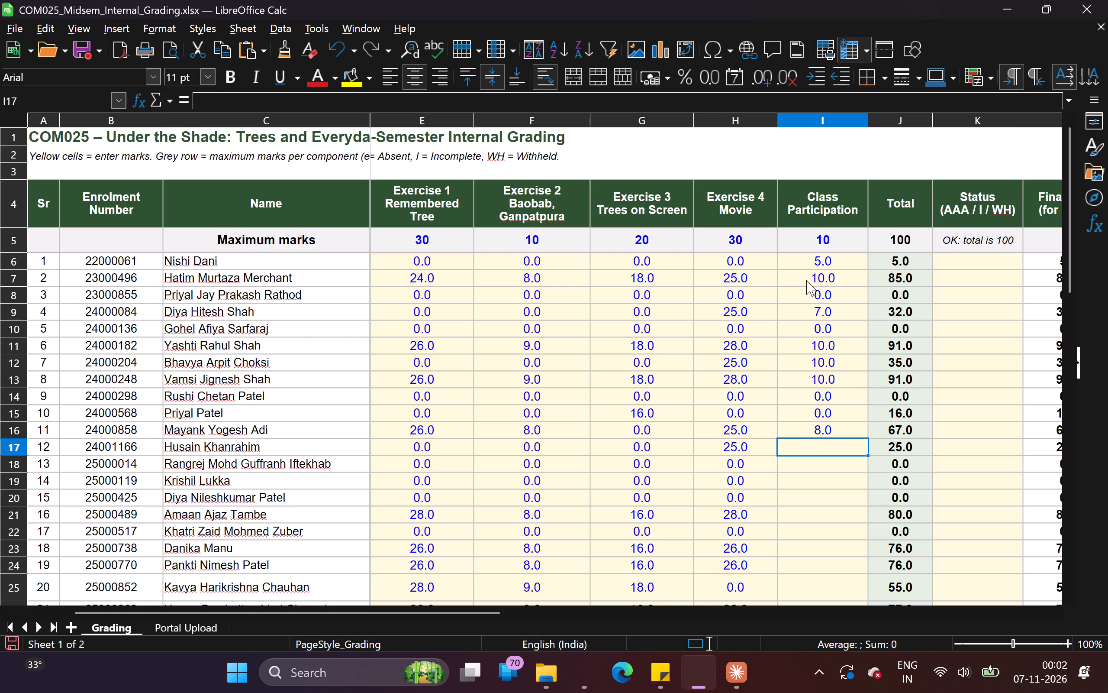
{"action": "key", "text": "8"}
{"action": "key", "text": "Down"}
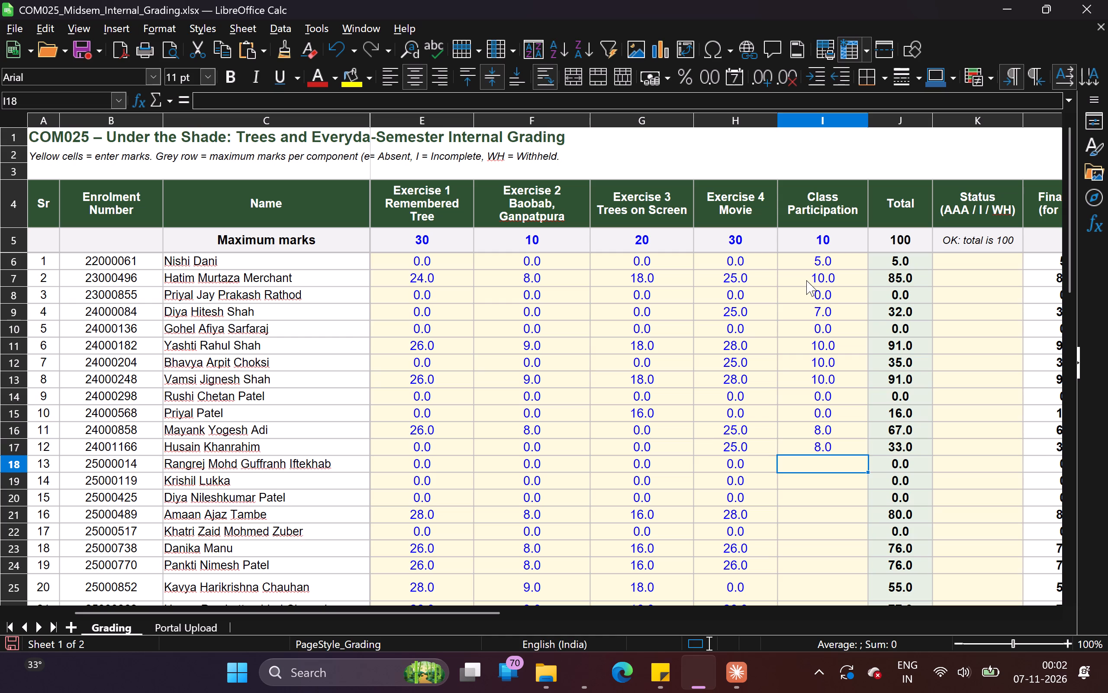
Enter Class Participation marks of 0 for Sr 13, 14, 15 and 17, and 8 for Sr 16.
{"action": "key", "text": "0"}
{"action": "key", "text": "Down"}
{"action": "key", "text": "0"}
{"action": "key", "text": "Down"}
{"action": "key", "text": "0"}
{"action": "key", "text": "Down"}
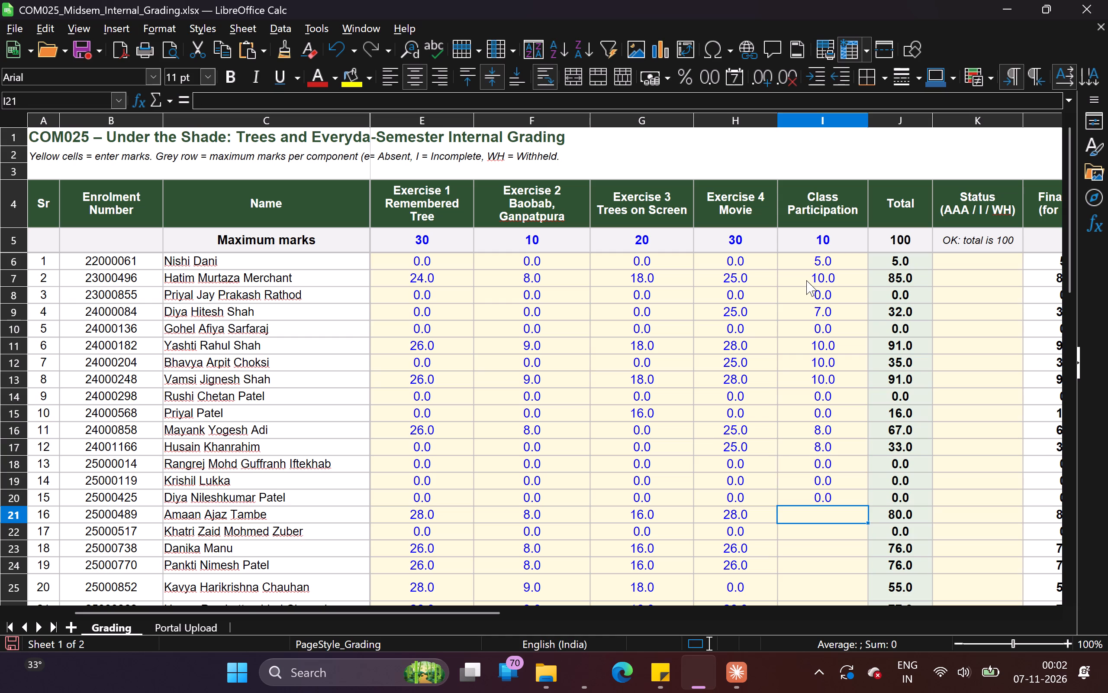
{"action": "key", "text": "8"}
{"action": "key", "text": "Down"}
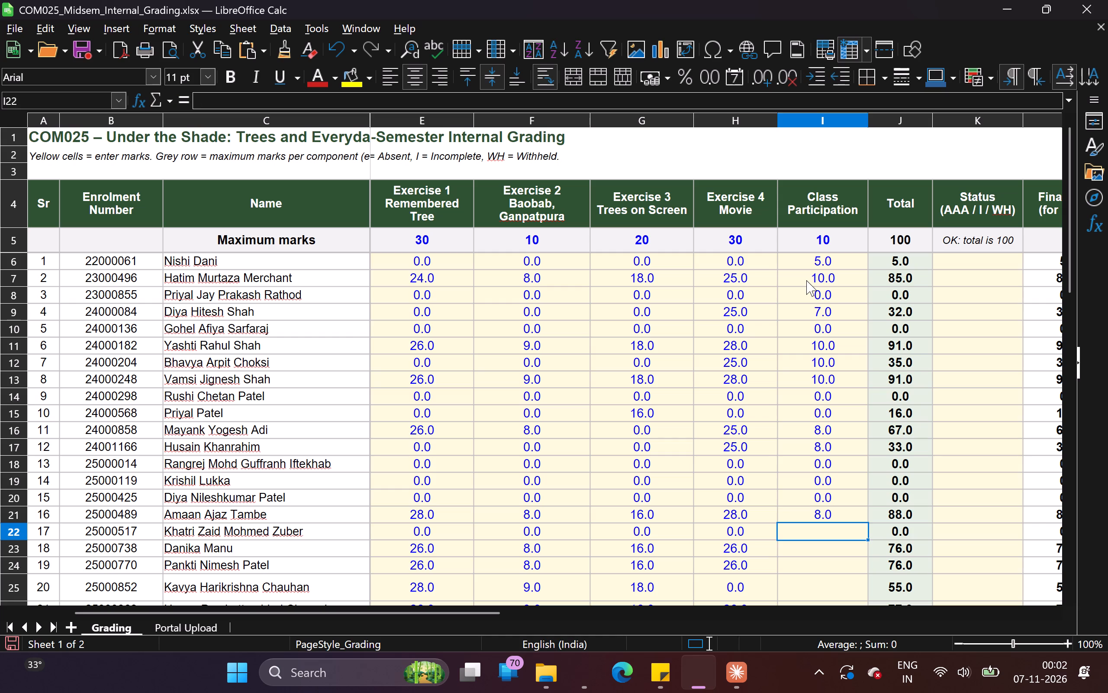
{"action": "key", "text": "0"}
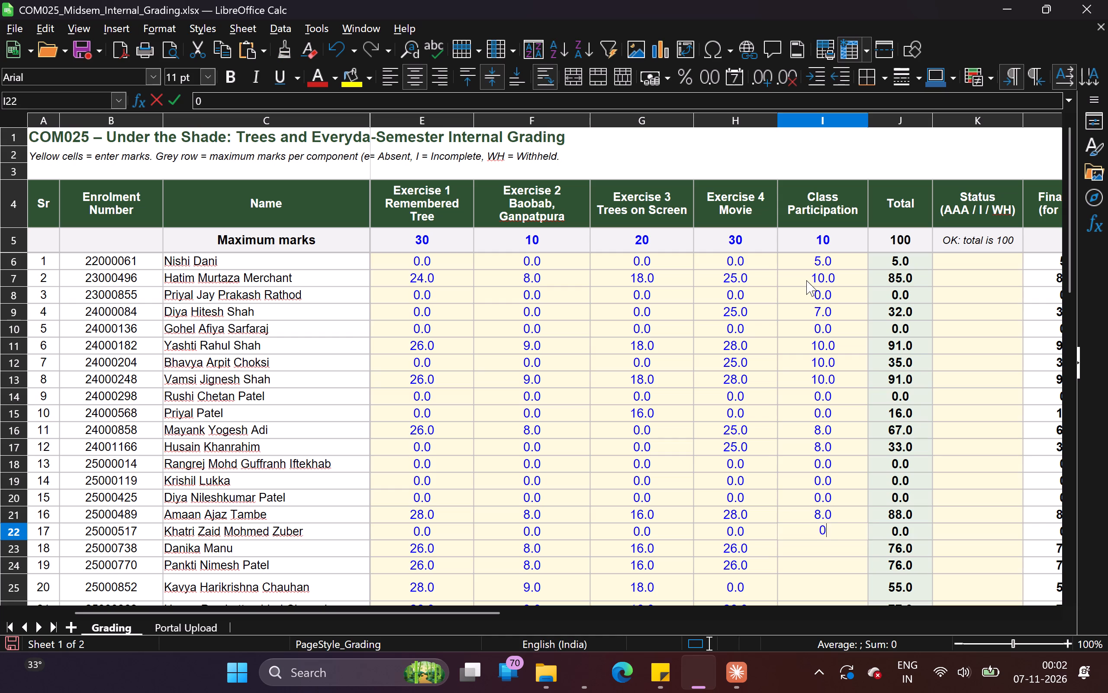
{"action": "key", "text": "Down"}
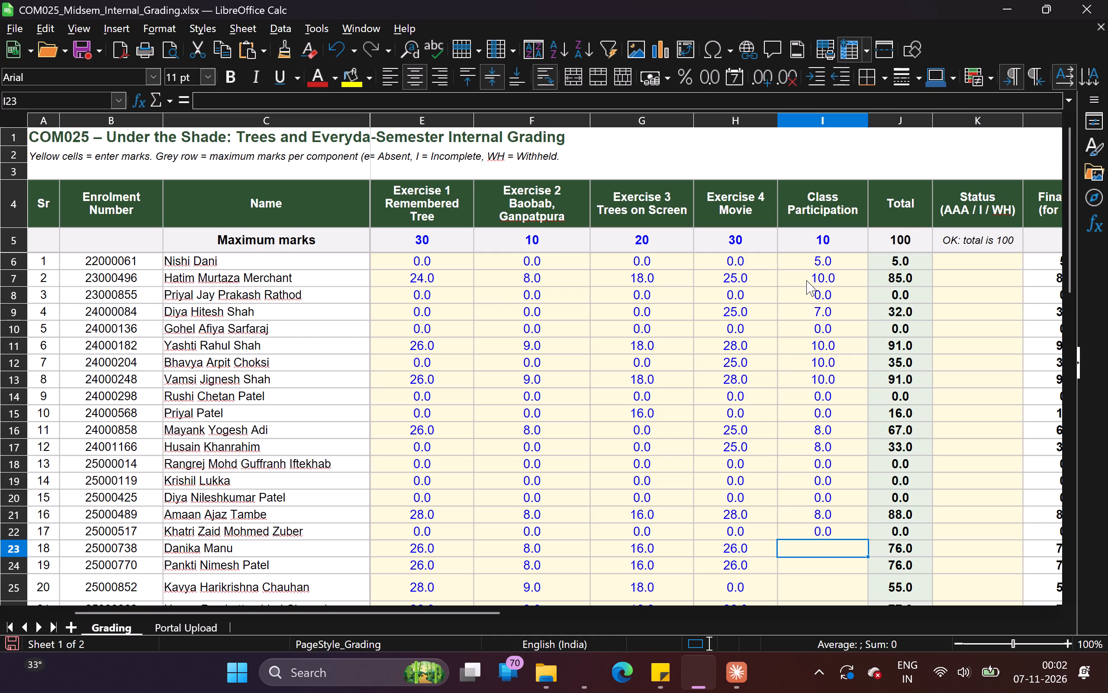
Enter Class Participation marks of 7 for Sr 18, 19 and 21, and 9 for Sr 20.
{"action": "key", "text": "7"}
{"action": "key", "text": "Down"}
{"action": "key", "text": "7"}
{"action": "key", "text": "Down"}
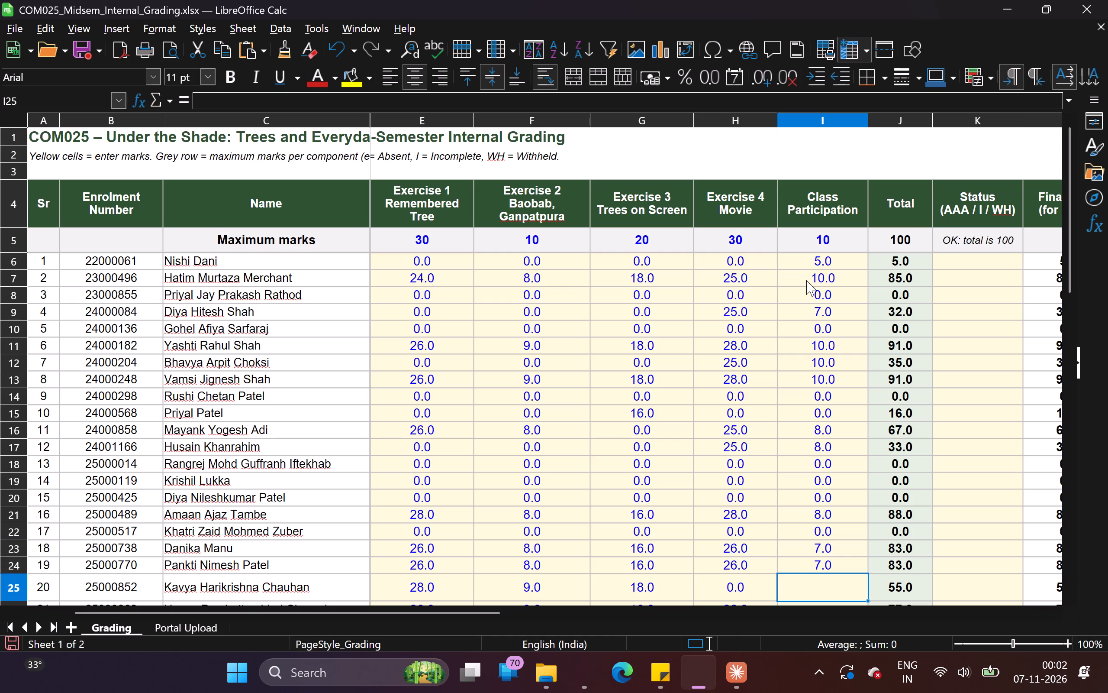
{"action": "key", "text": "9"}
{"action": "key", "text": "Down"}
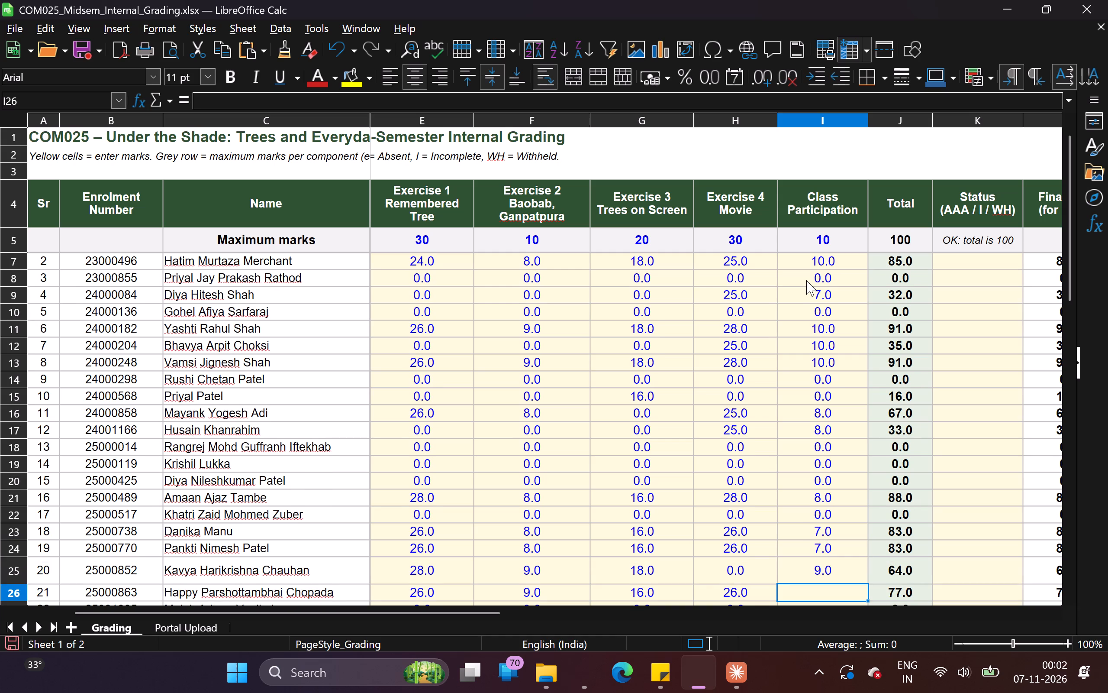
{"action": "key", "text": "7"}
{"action": "key", "text": "Down"}
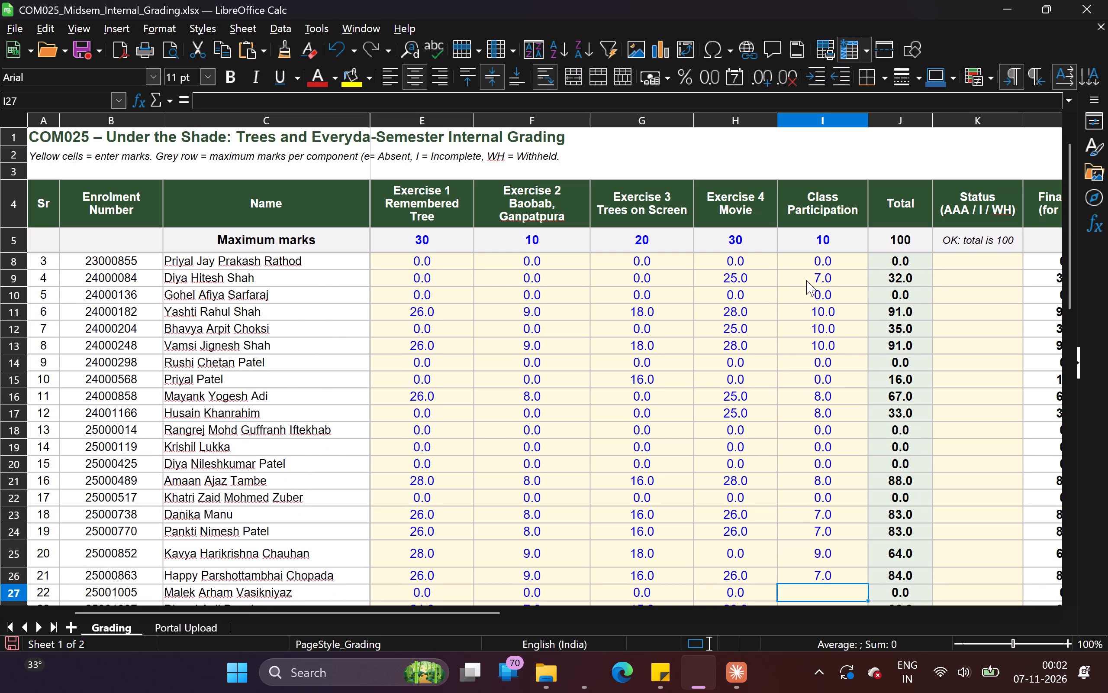
Set the Exercise 4 Movie mark to 28 for the student with Sr 20.
{"action": "key", "text": "Up"}
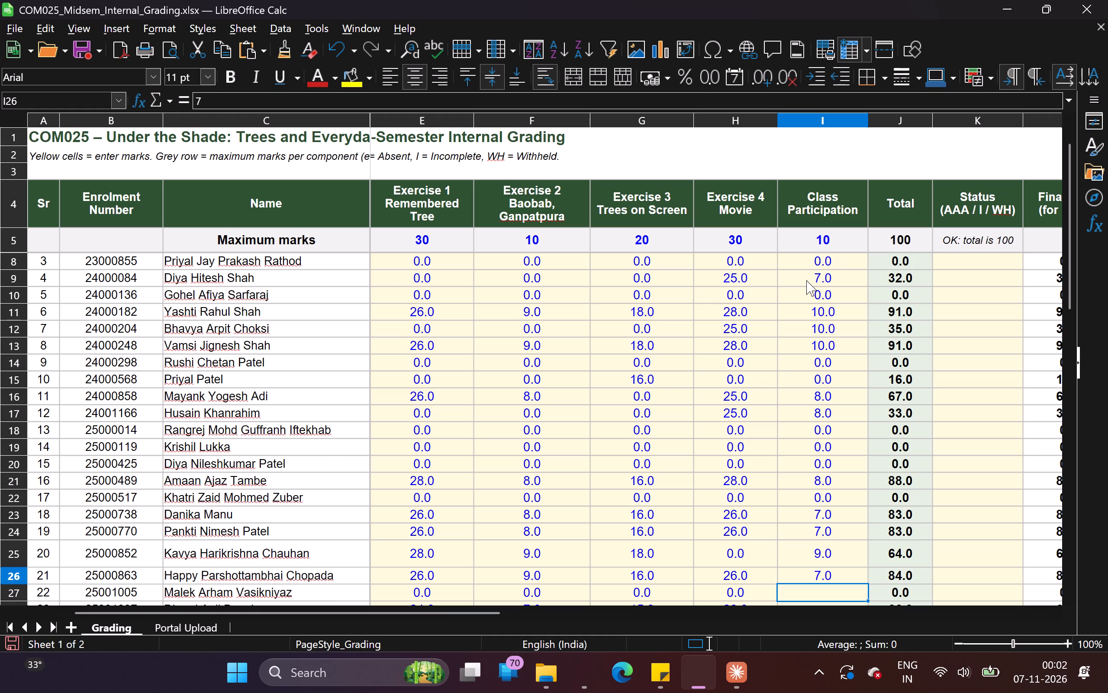
{"action": "key", "text": "Up"}
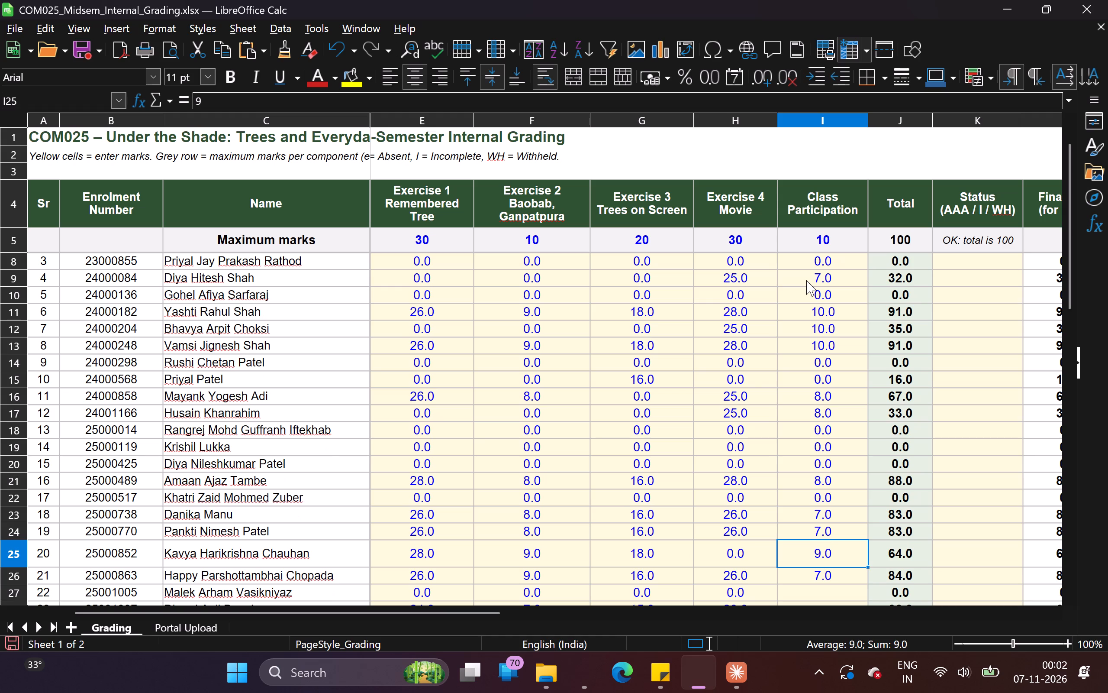
{"action": "key", "text": "Left"}
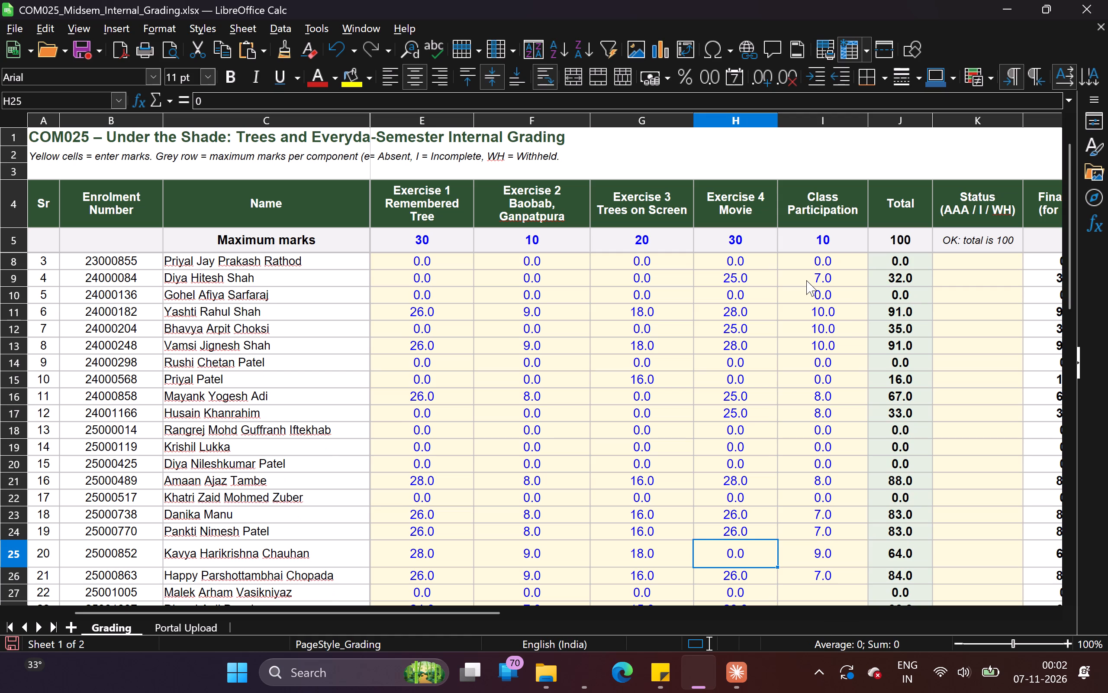
{"action": "type", "text": "28"}
{"action": "key", "text": "Right"}
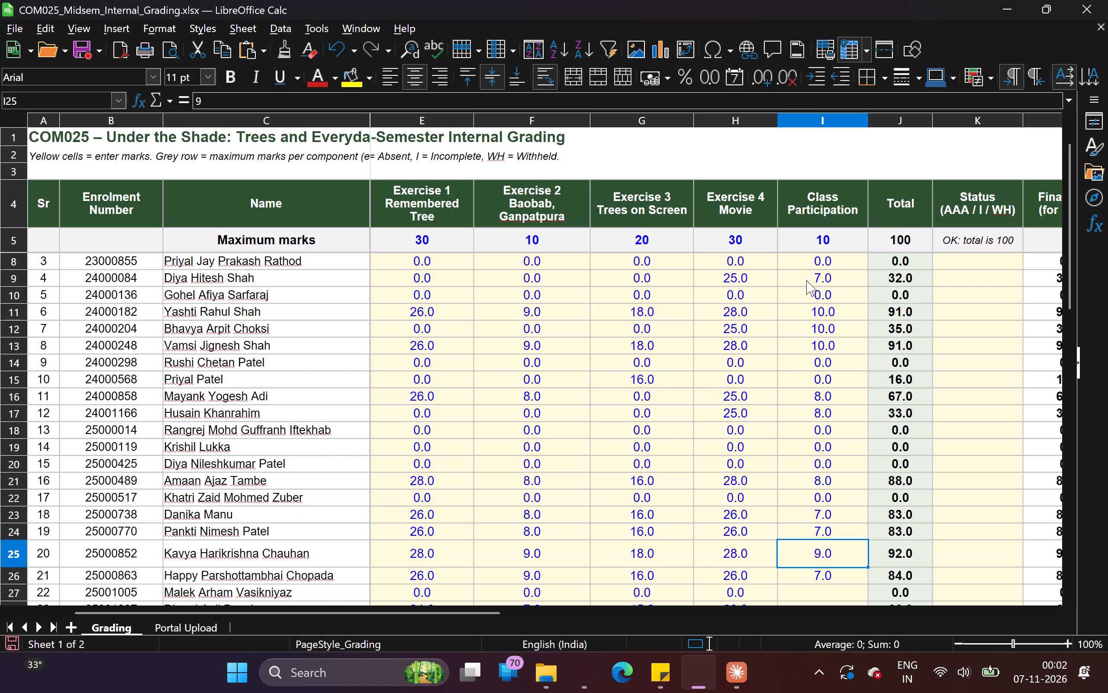
Enter Class Participation marks of 0 for Sr 22 and 24, and 5 for Sr 23 and 25.
{"action": "key", "text": "Down"}
{"action": "key", "text": "Down"}
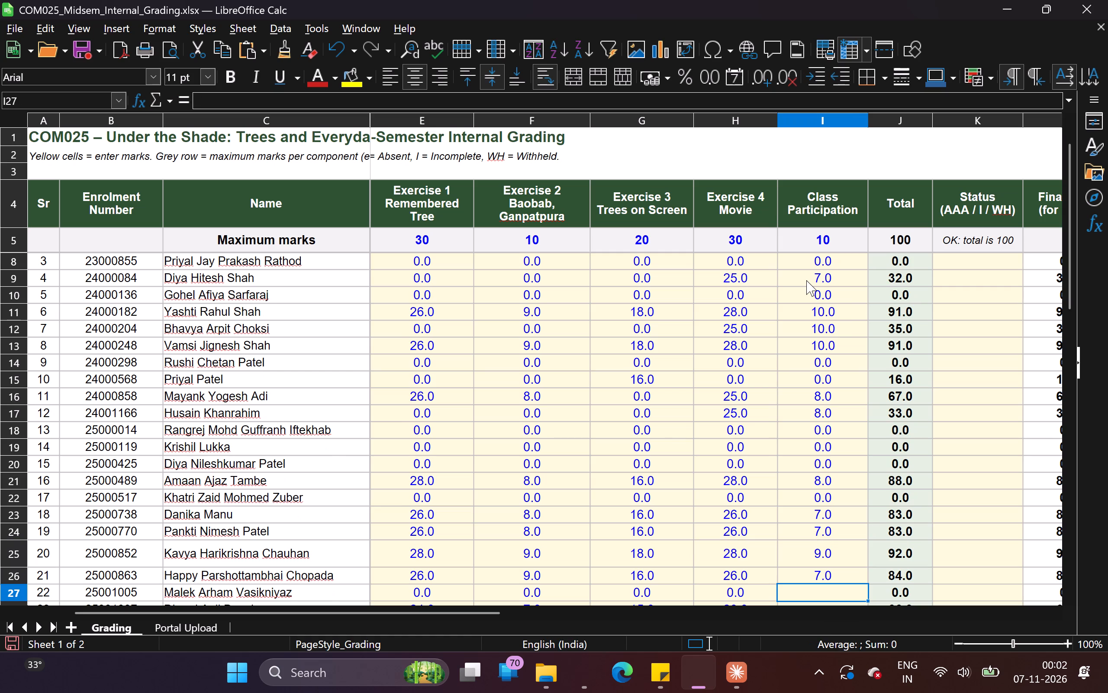
{"action": "key", "text": "0"}
{"action": "key", "text": "Down"}
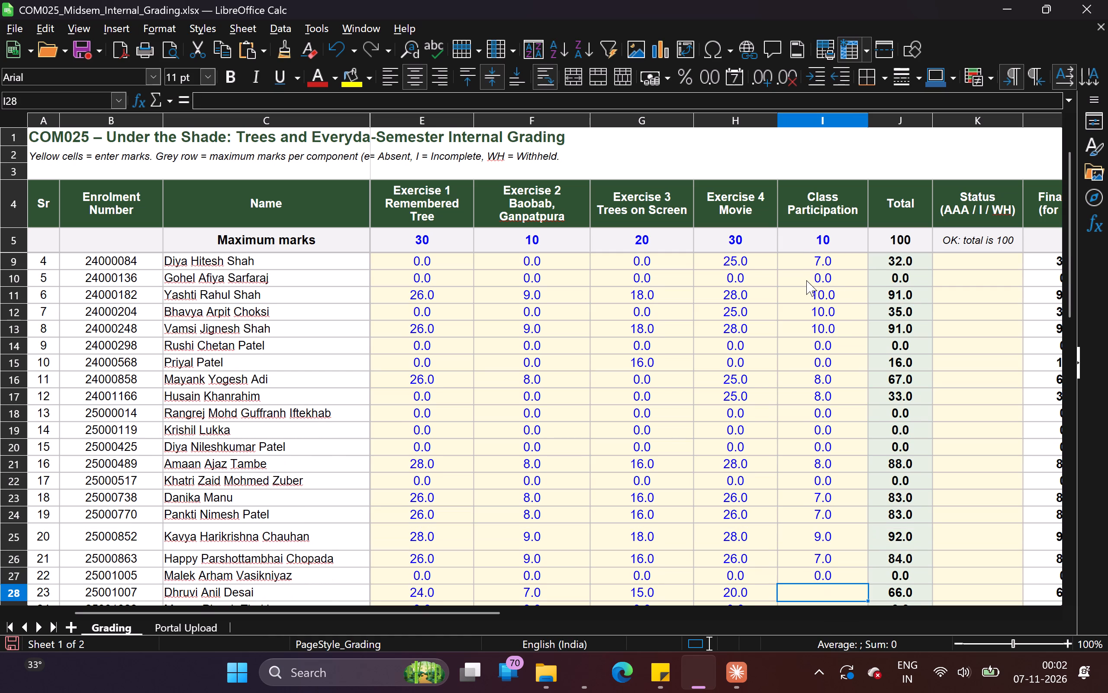
{"action": "key", "text": "5"}
{"action": "key", "text": "Down"}
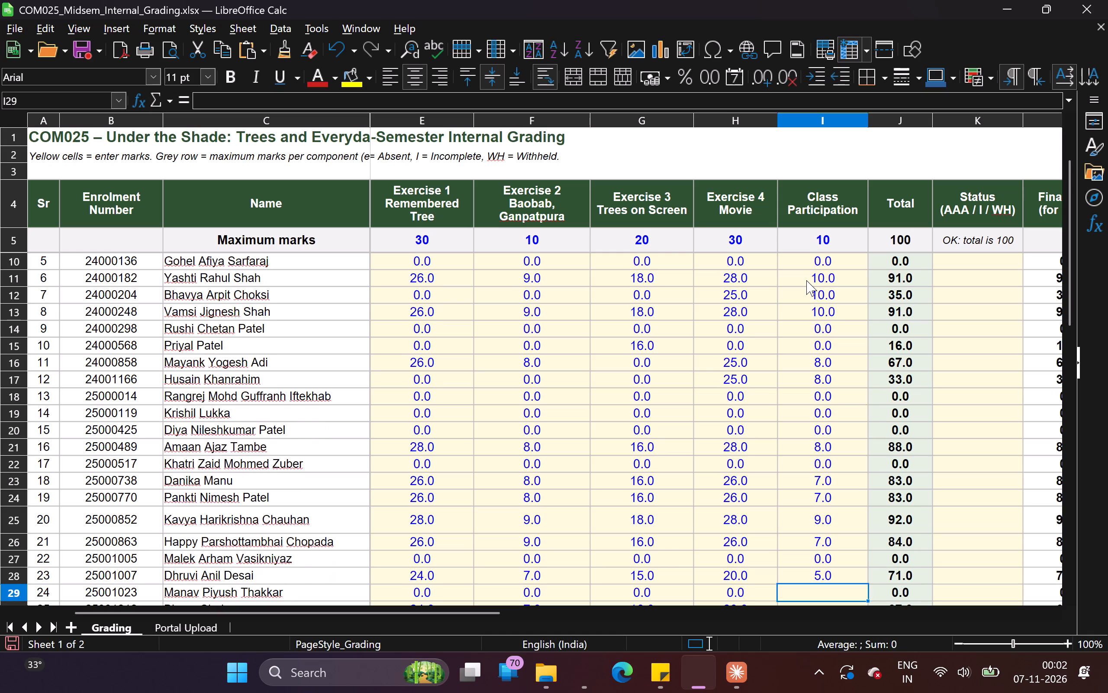
{"action": "key", "text": "0"}
{"action": "key", "text": "Down"}
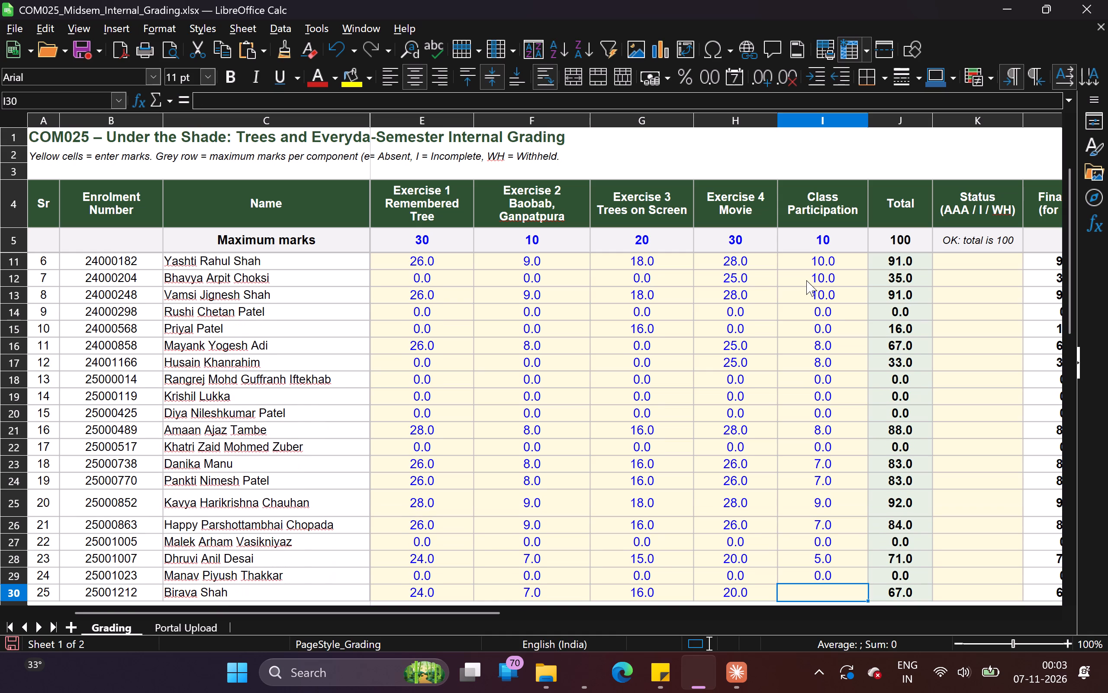
{"action": "key", "text": "5"}
{"action": "key", "text": "Down"}
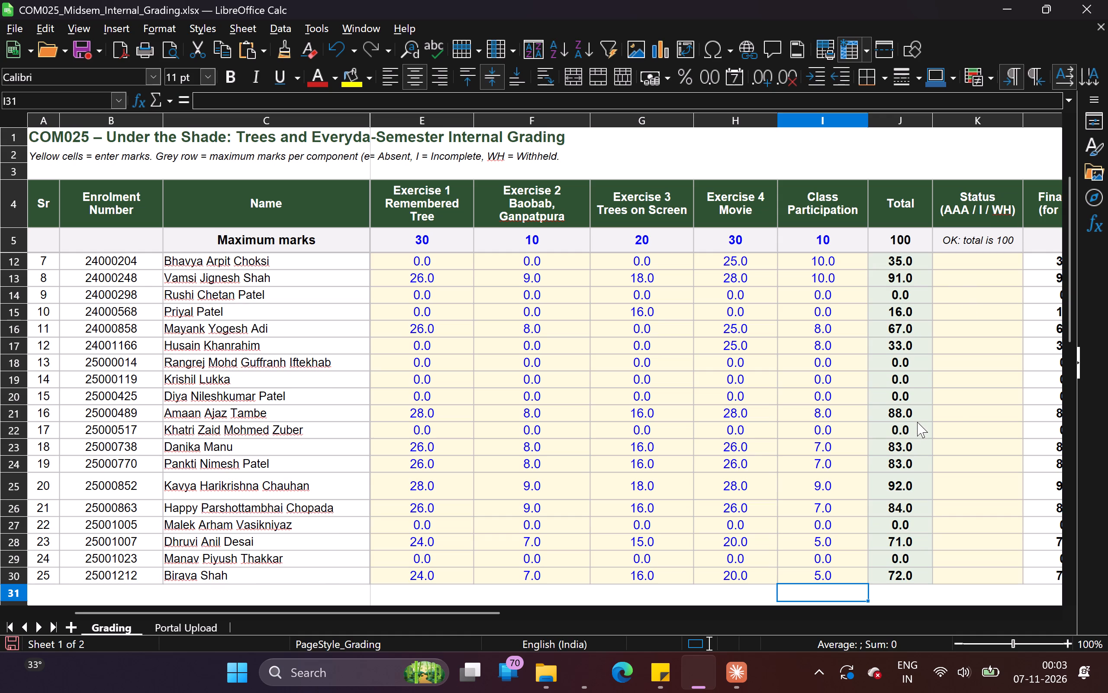
Set the Exercise 3 Trees on Screen mark to 18 for the student with Sr 11.
{"action": "scroll", "coordinate": [954, 415], "scroll_direction": "up", "scroll_amount": 1}
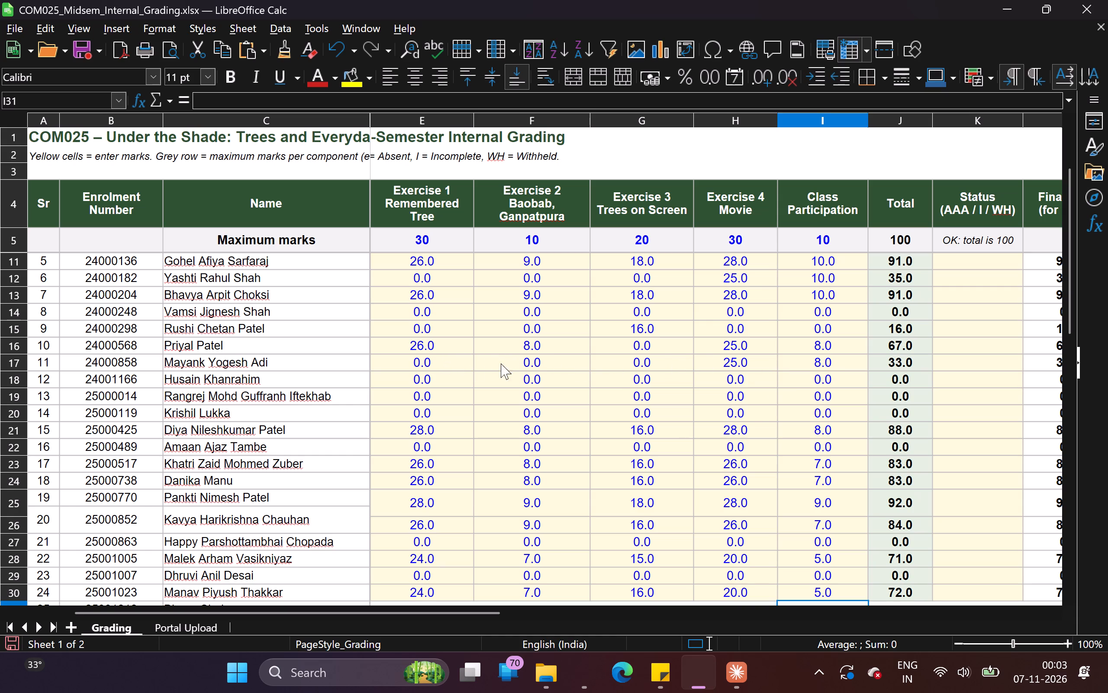
{"action": "left_click", "coordinate": [665, 356]}
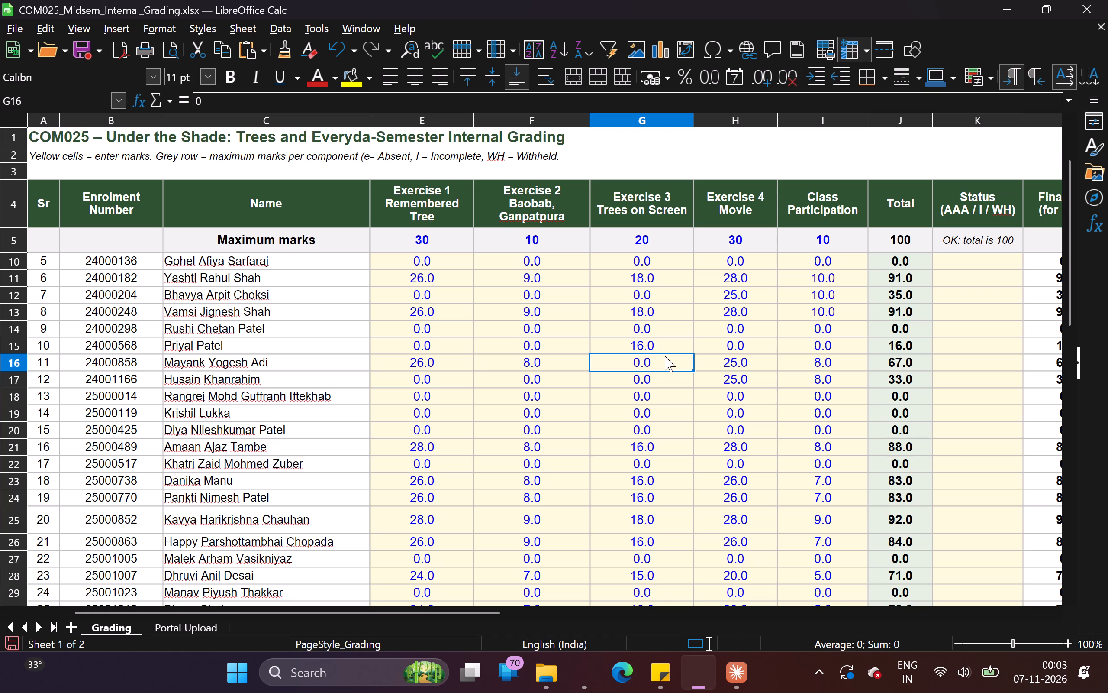
{"action": "type", "text": "18"}
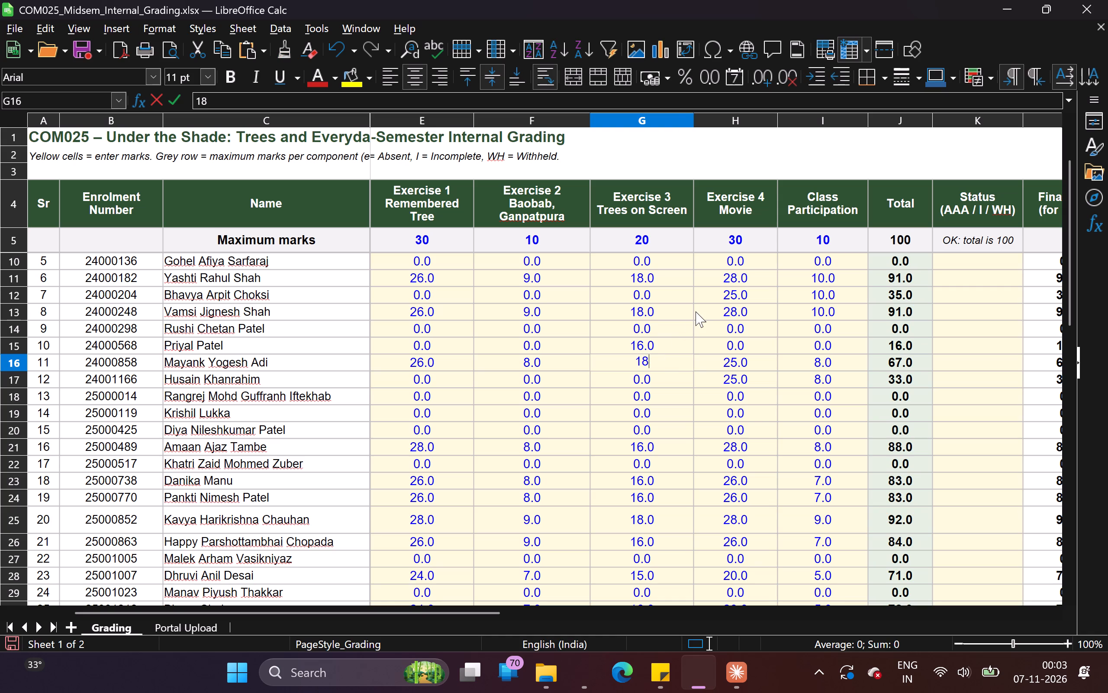
{"action": "left_click", "coordinate": [696, 311]}
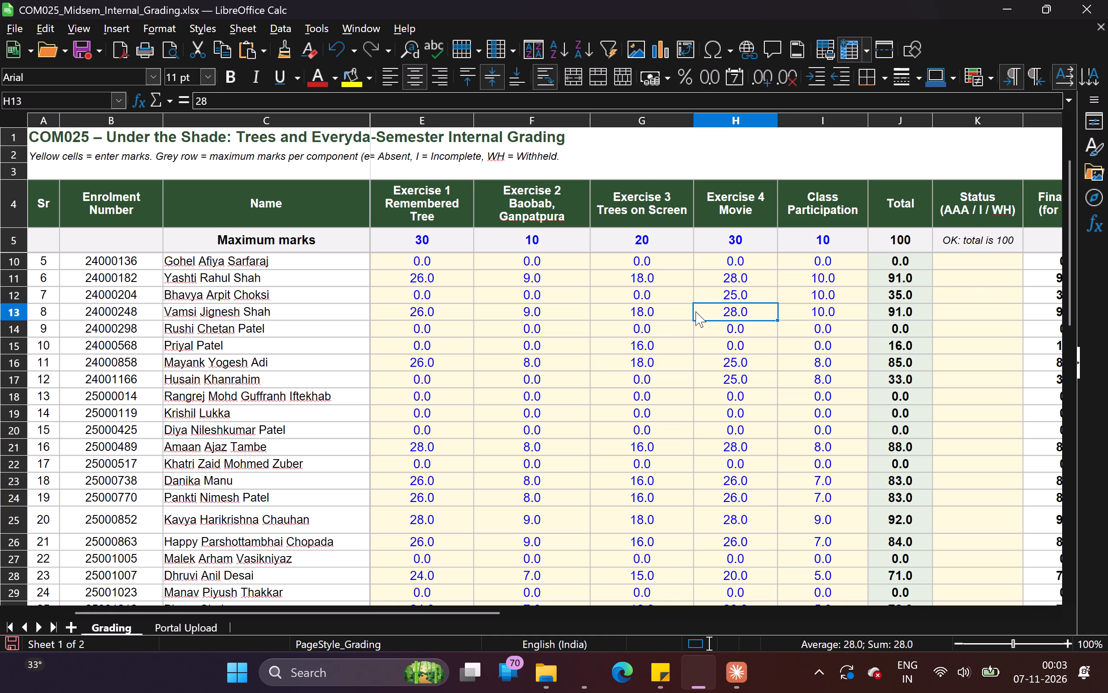
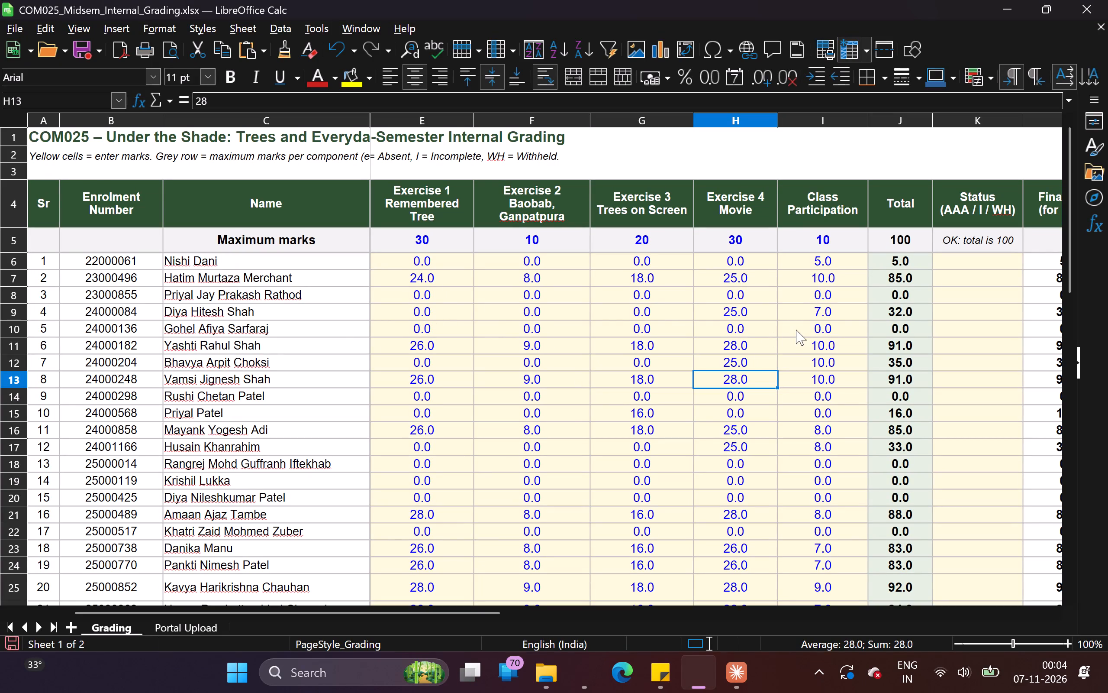
Set the Exercise 3 Trees on Screen mark to 10 for the student with Sr 5.
{"action": "left_click", "coordinate": [667, 331]}
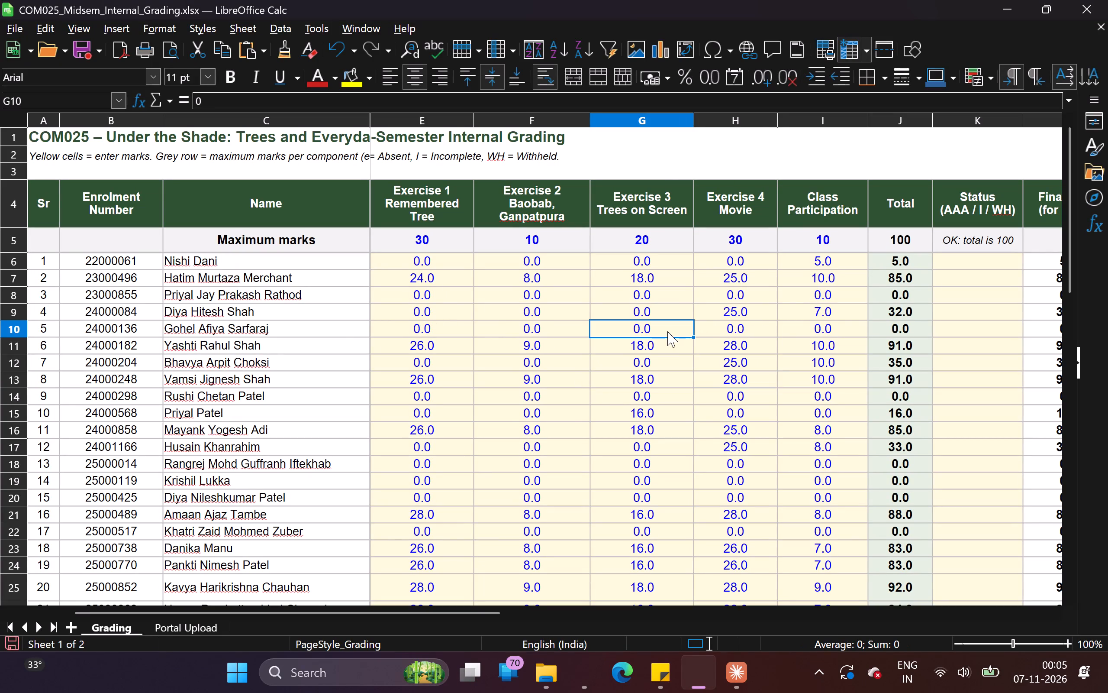
{"action": "type", "text": "10"}
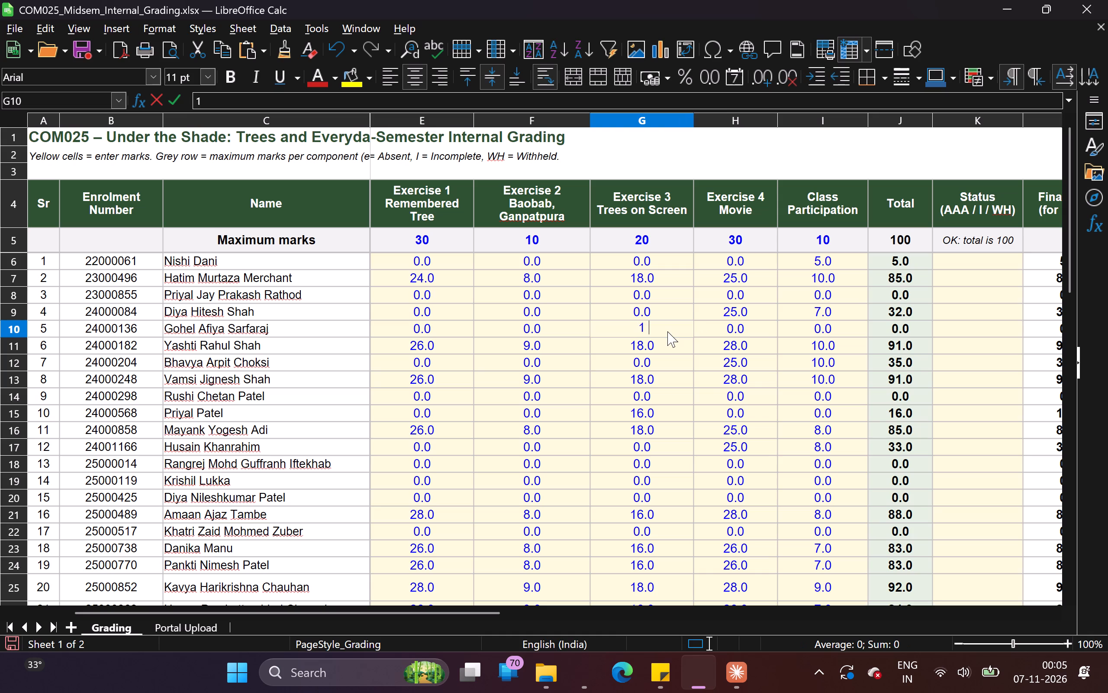
{"action": "left_click", "coordinate": [712, 376]}
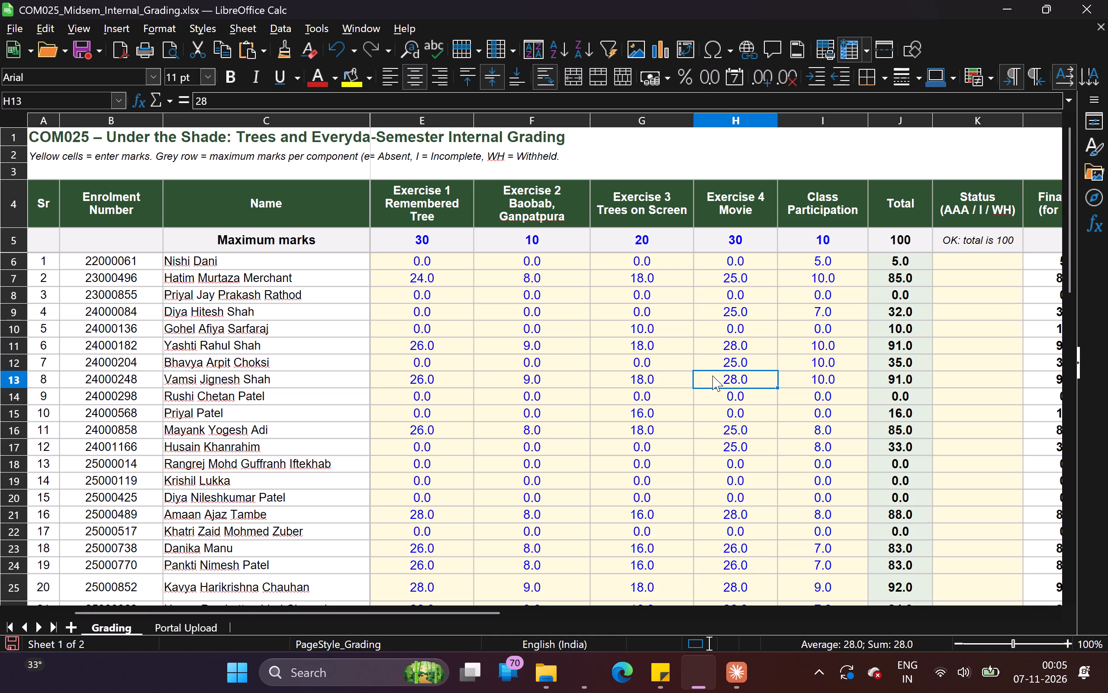
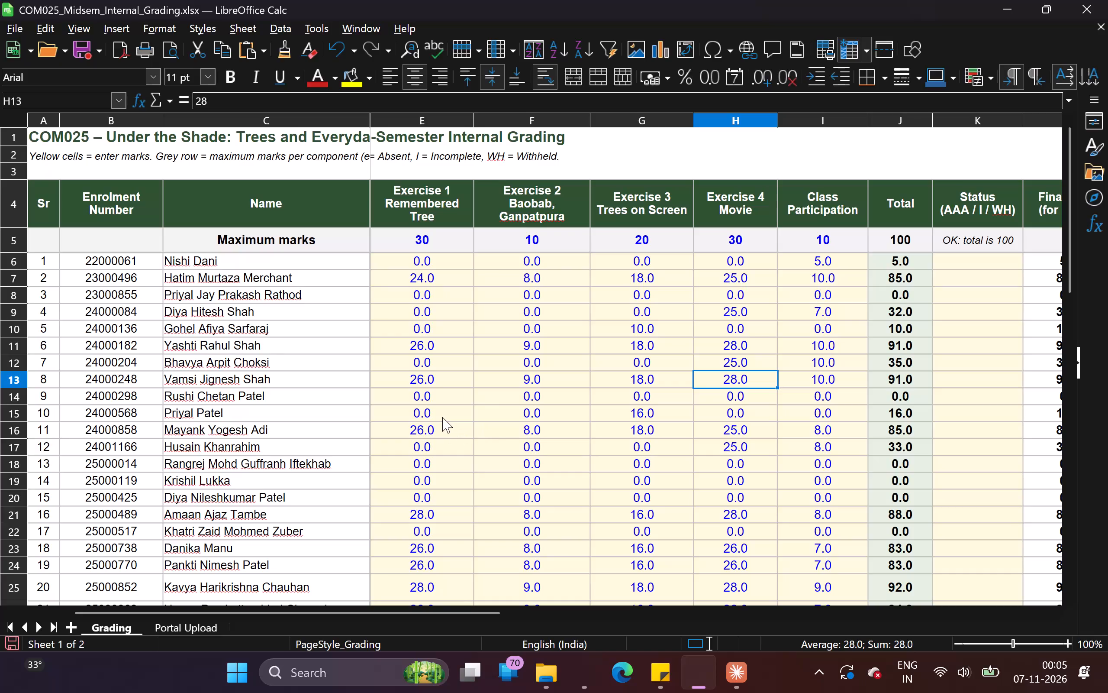
Set the Exercise 1 Remembered Tree mark to 15 for the student with Sr 12.
{"action": "left_click", "coordinate": [422, 445]}
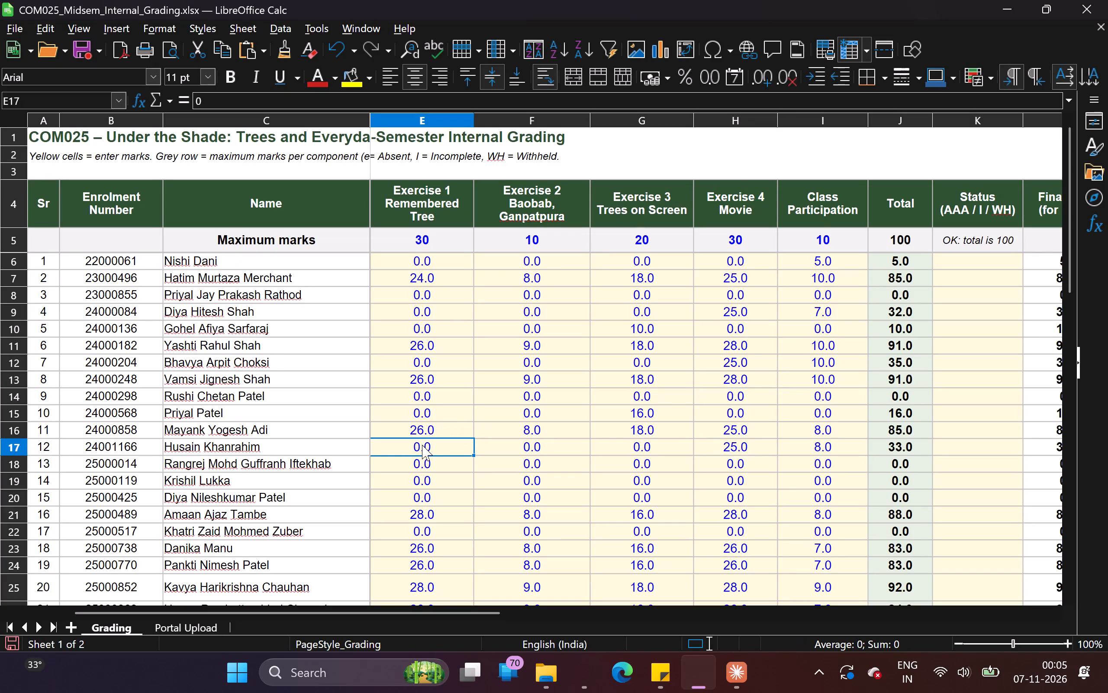
{"action": "type", "text": "15"}
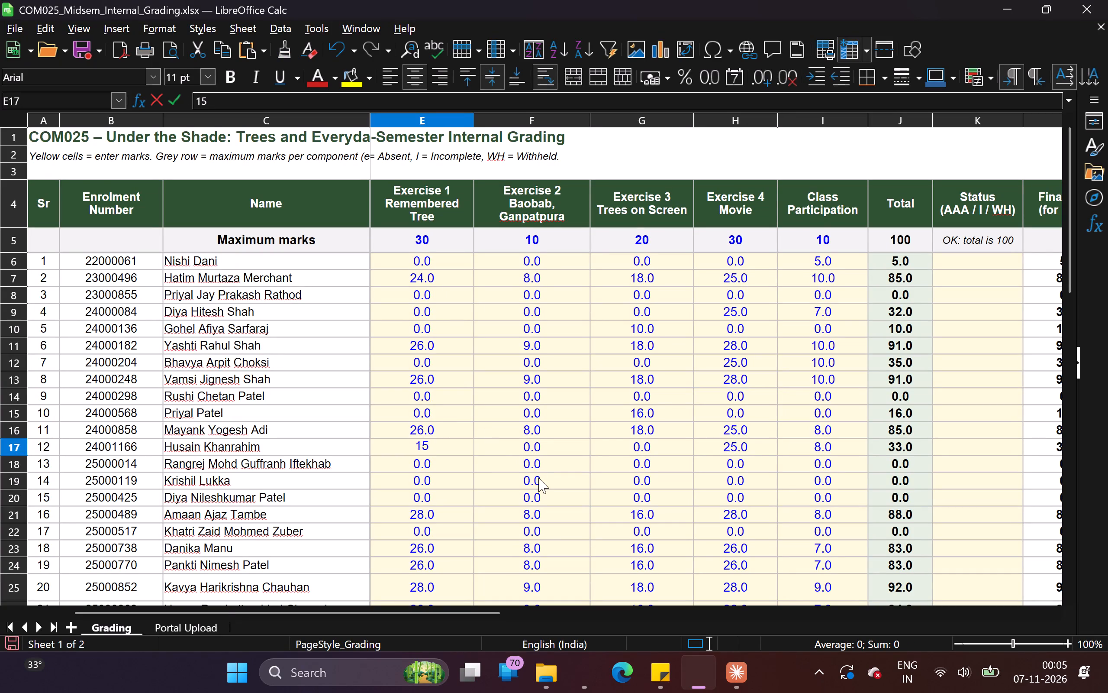
{"action": "left_click", "coordinate": [538, 478]}
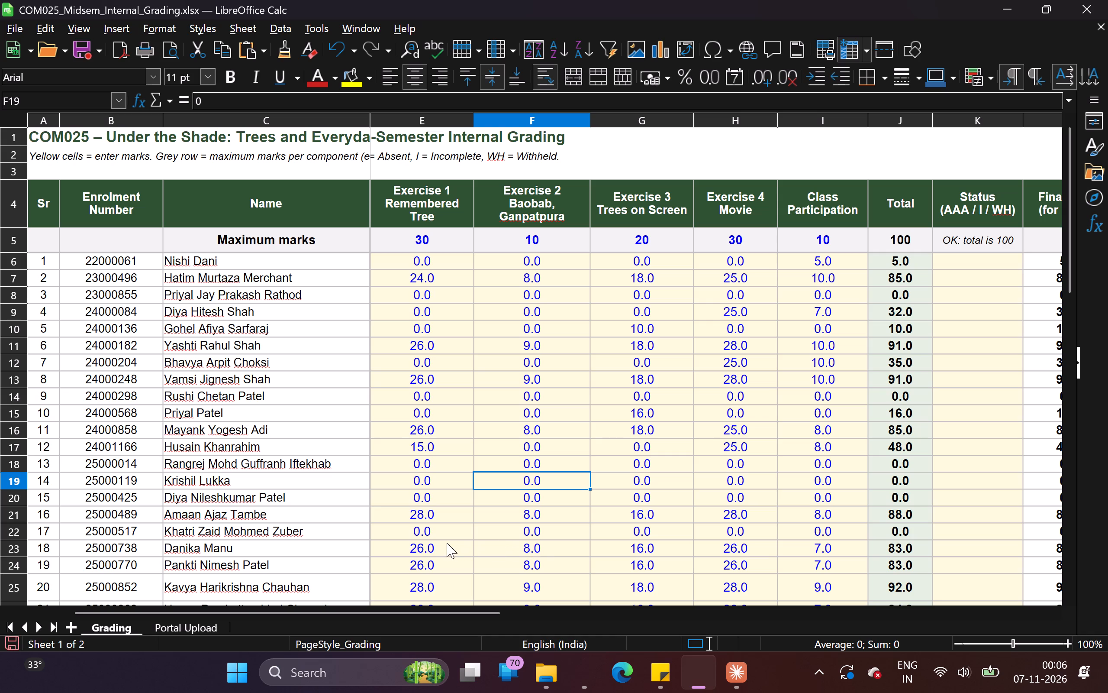
Change the Exercise 1 Remembered Tree marks to 24 for the student with Sr 19 and 26 for Sr 20.
{"action": "left_click", "coordinate": [438, 558]}
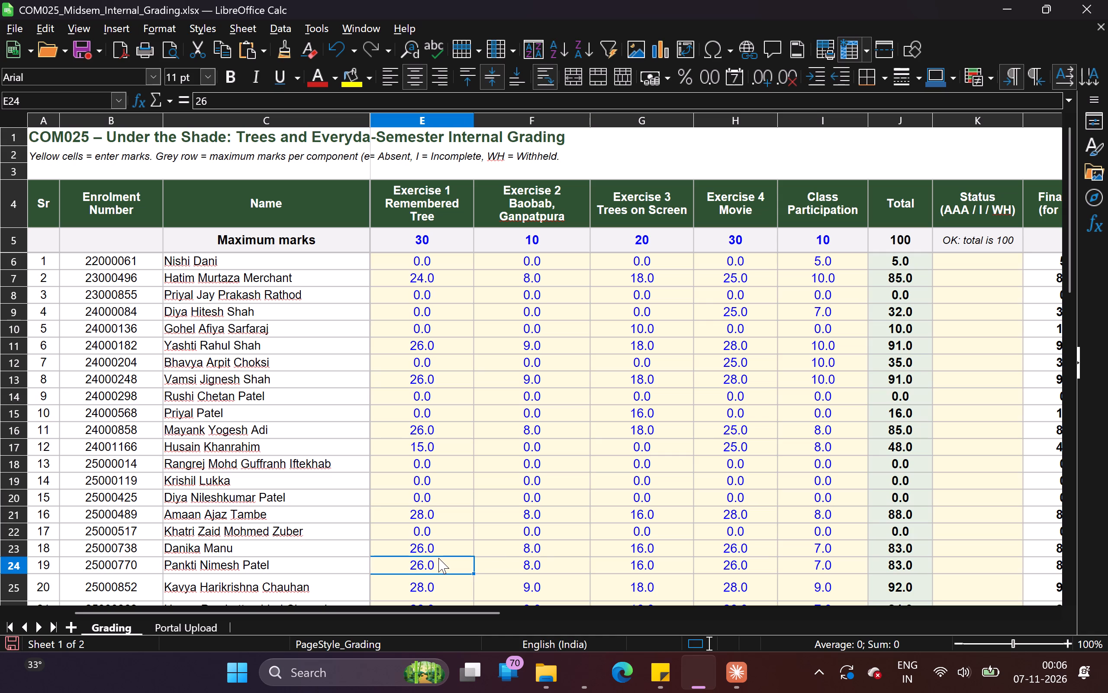
{"action": "key", "text": "2"}
{"action": "key", "text": "4"}
{"action": "left_click", "coordinate": [452, 512]}
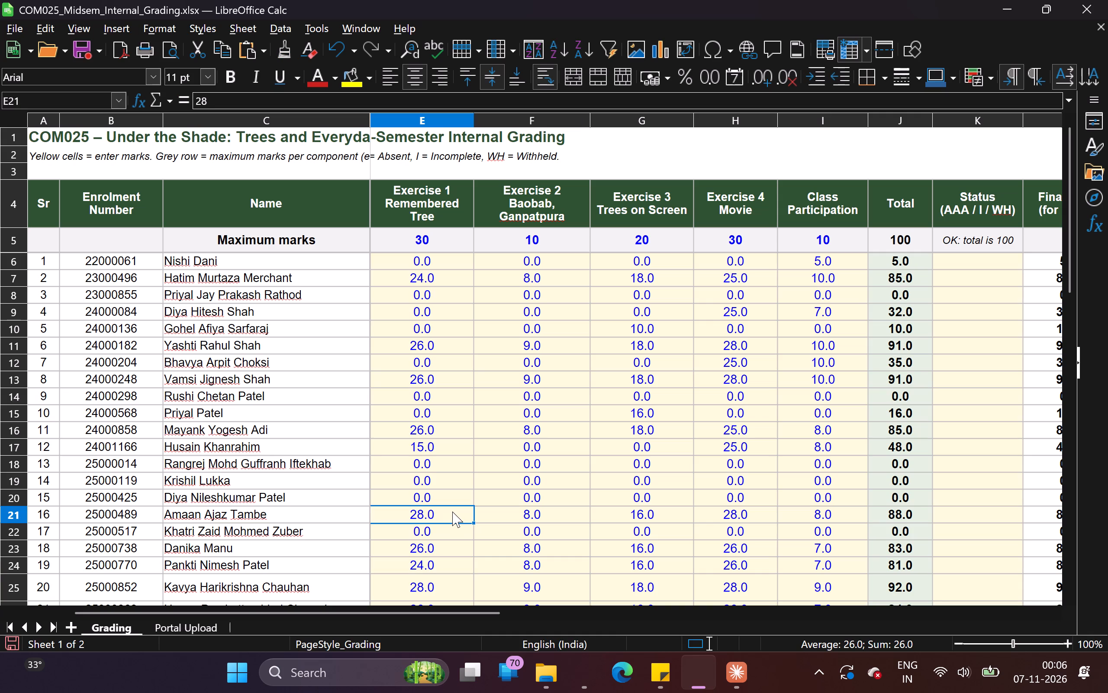
{"action": "left_click", "coordinate": [437, 587]}
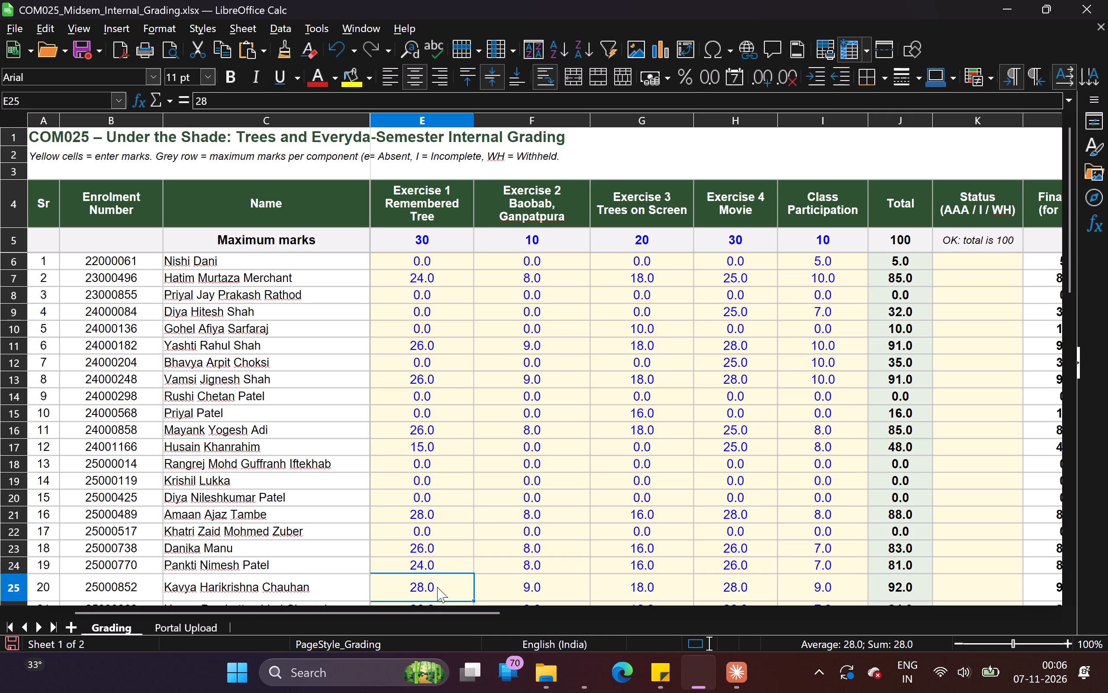
{"action": "type", "text": "26"}
{"action": "scroll", "coordinate": [437, 587], "scroll_direction": "down", "scroll_amount": 1}
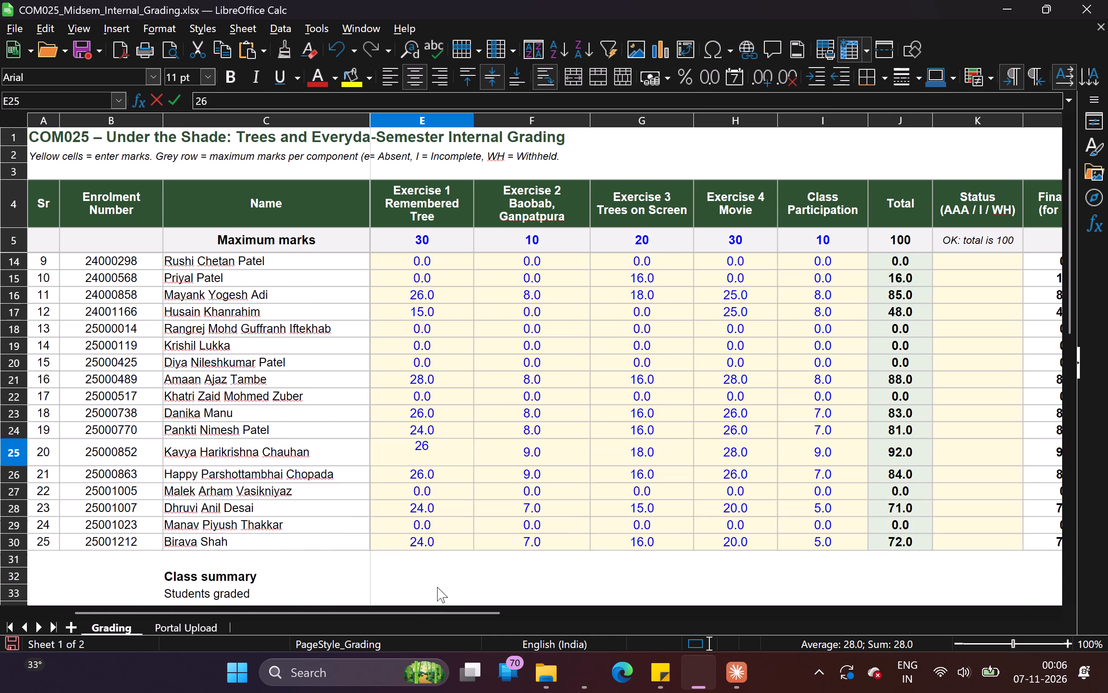
{"action": "scroll", "coordinate": [437, 587], "scroll_direction": "down", "scroll_amount": 1}
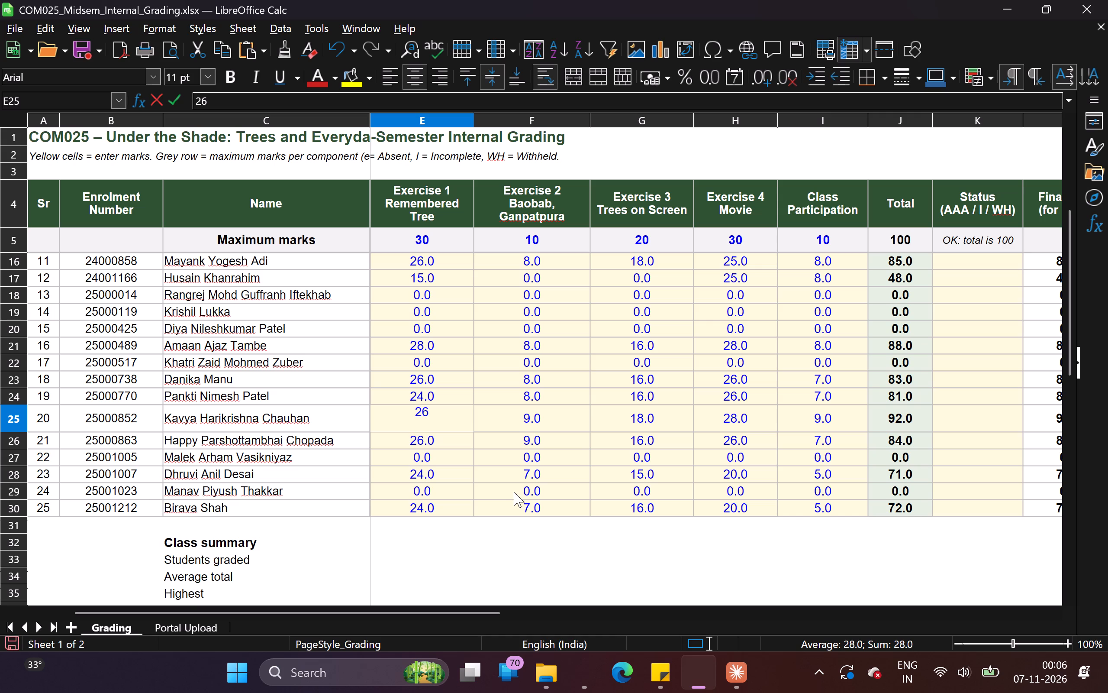
Set the Exercise 2 Baobab, Ganpatpura mark to 8 for the student with Sr 12.
{"action": "left_click", "coordinate": [571, 279]}
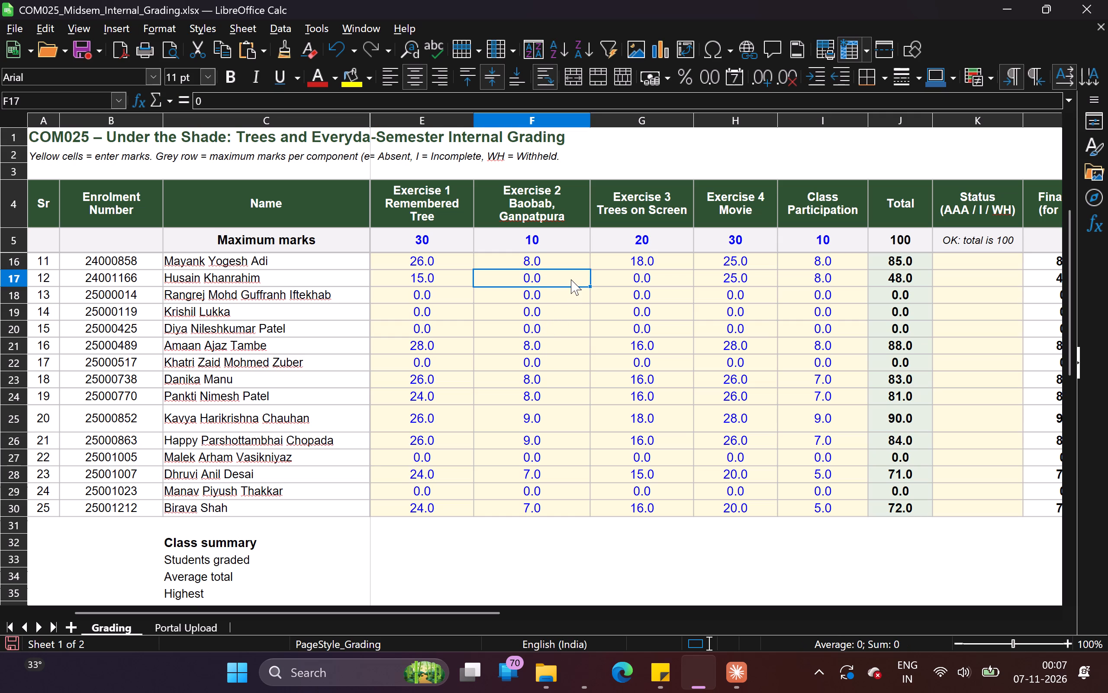
{"action": "key", "text": "8"}
{"action": "left_click", "coordinate": [658, 314]}
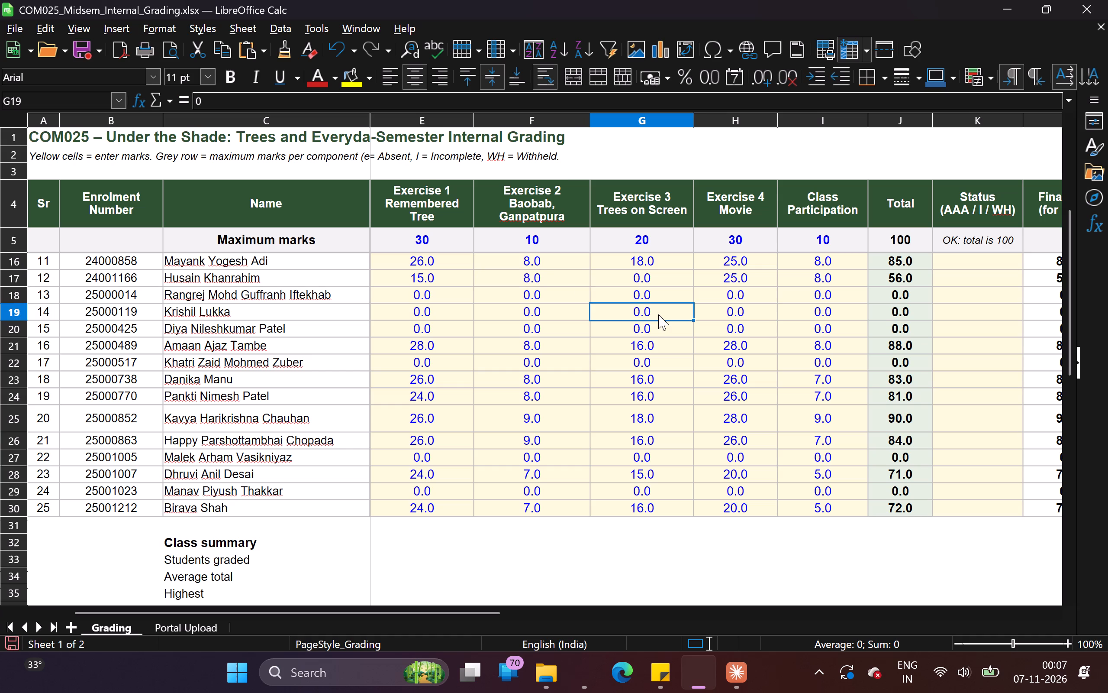
Set the Exercise 3 Trees on Screen mark to 10 for the student with Sr 1.
{"action": "left_click", "coordinate": [648, 275]}
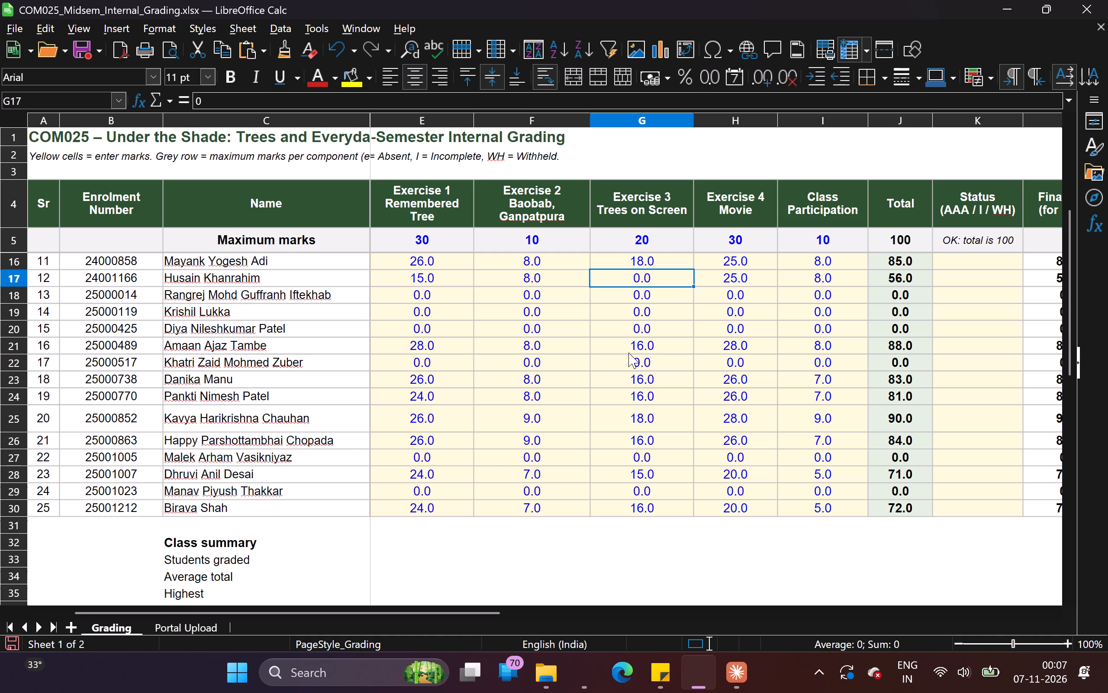
{"action": "scroll", "coordinate": [628, 353], "scroll_direction": "up", "scroll_amount": 2}
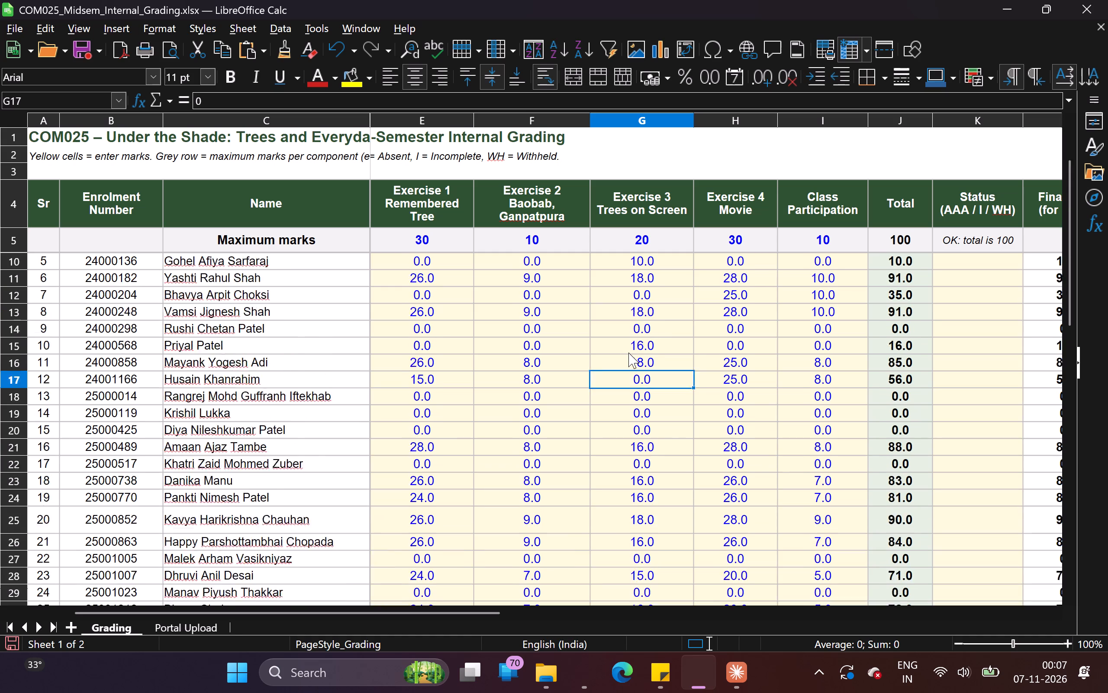
{"action": "scroll", "coordinate": [628, 353], "scroll_direction": "up", "scroll_amount": 2}
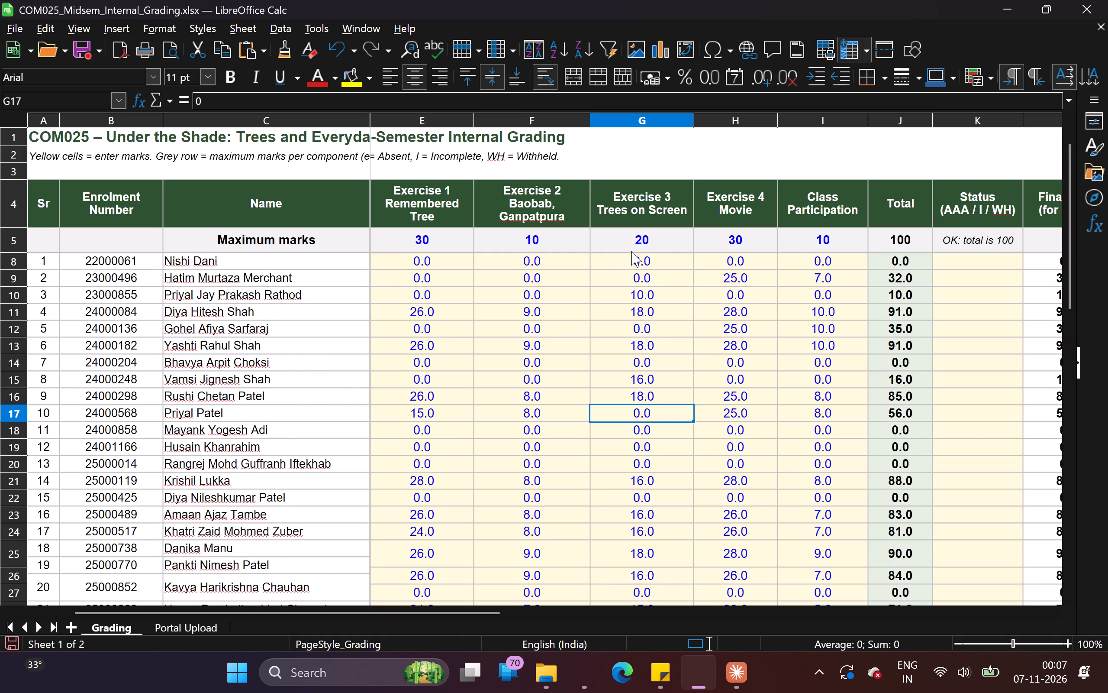
{"action": "left_click", "coordinate": [630, 258]}
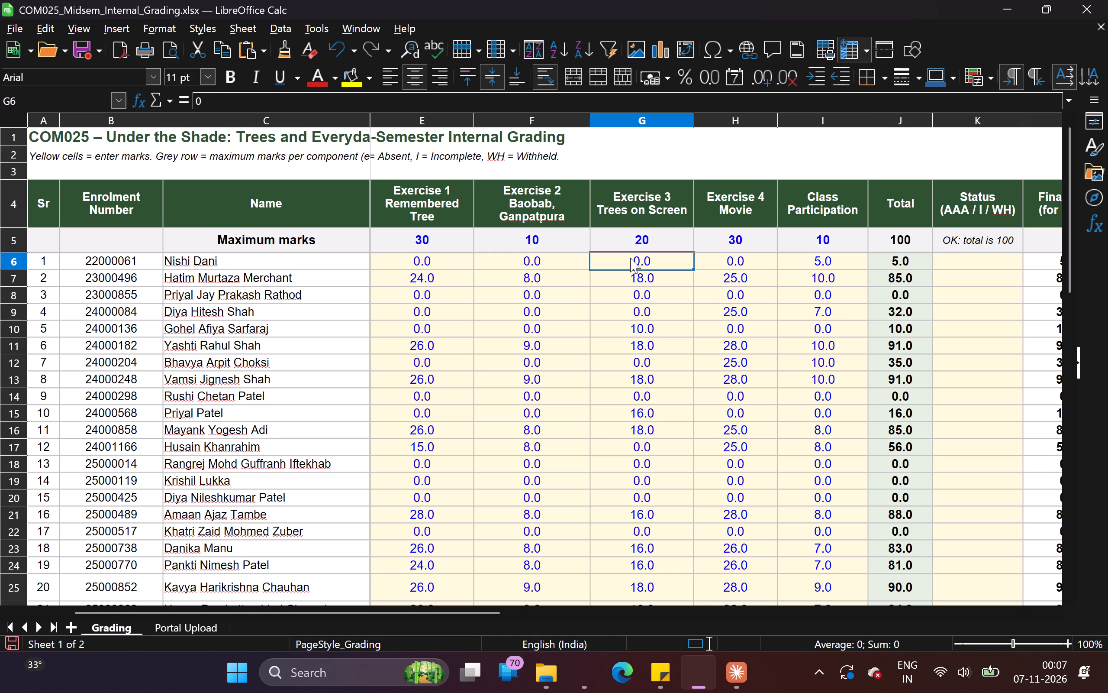
{"action": "key", "text": "1"}
{"action": "key", "text": "0"}
{"action": "left_click", "coordinate": [682, 330]}
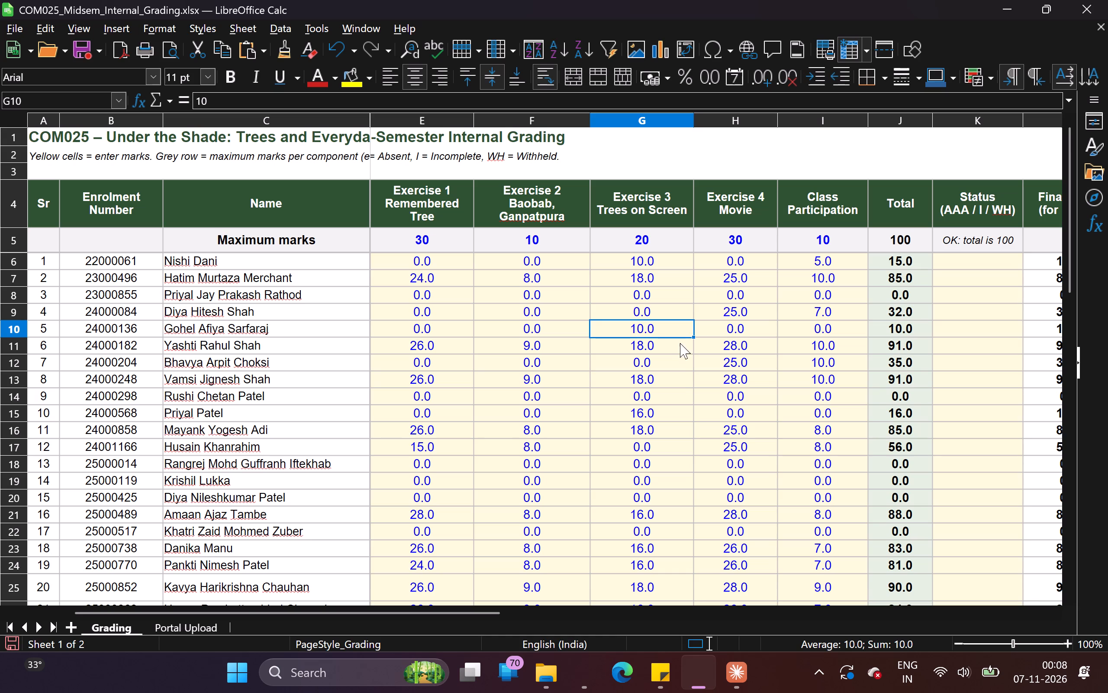
Set the Exercise 3 Trees on Screen mark to 12 for the student with Sr 12.
{"action": "left_click", "coordinate": [650, 446]}
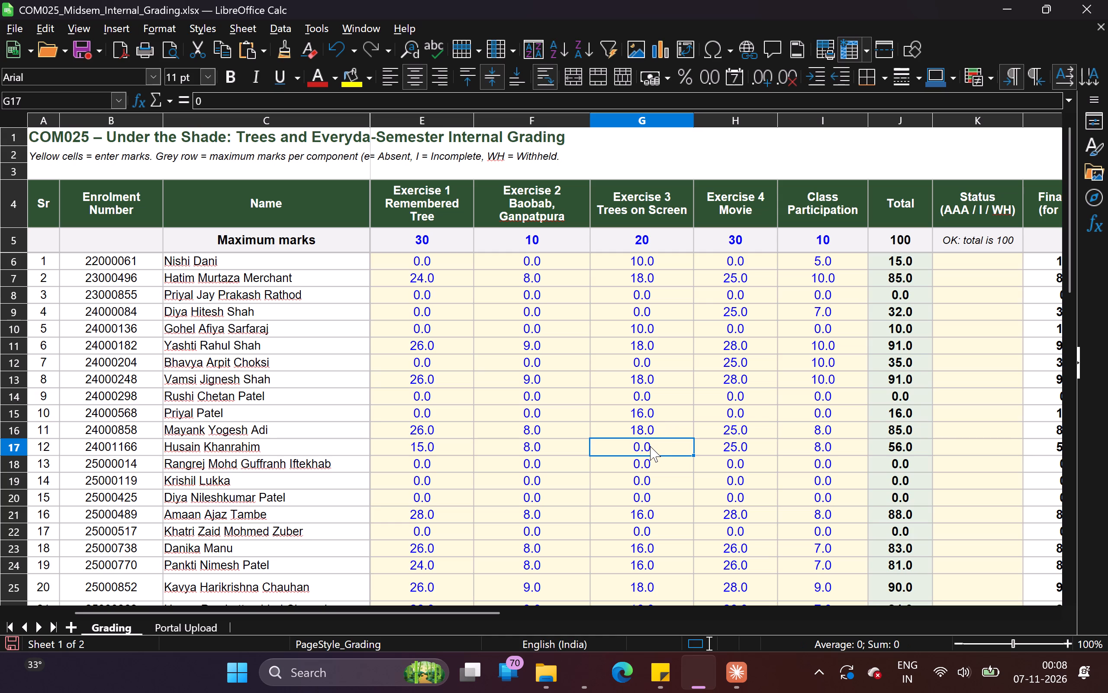
{"action": "key", "text": "1"}
{"action": "key", "text": "2"}
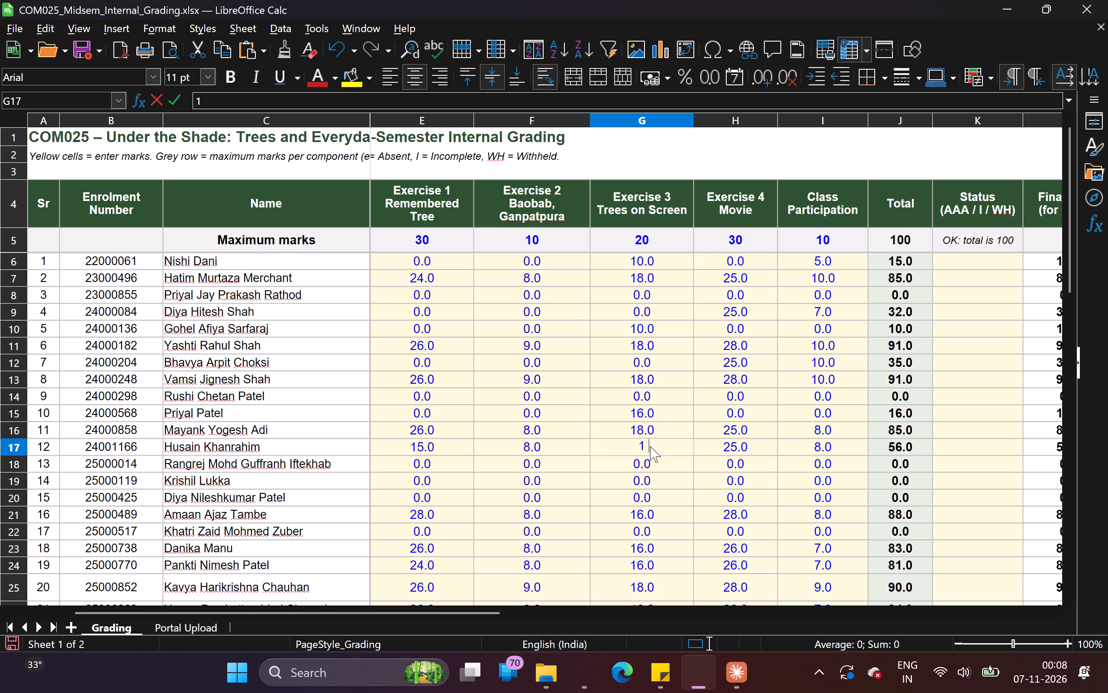
{"action": "left_click", "coordinate": [648, 497]}
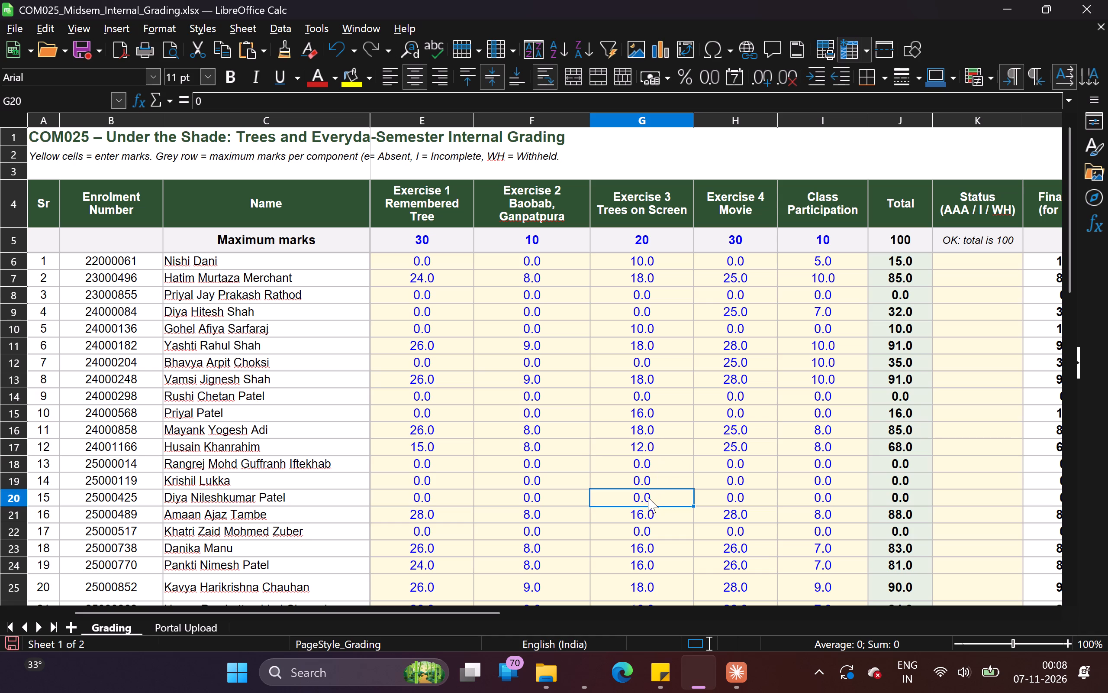
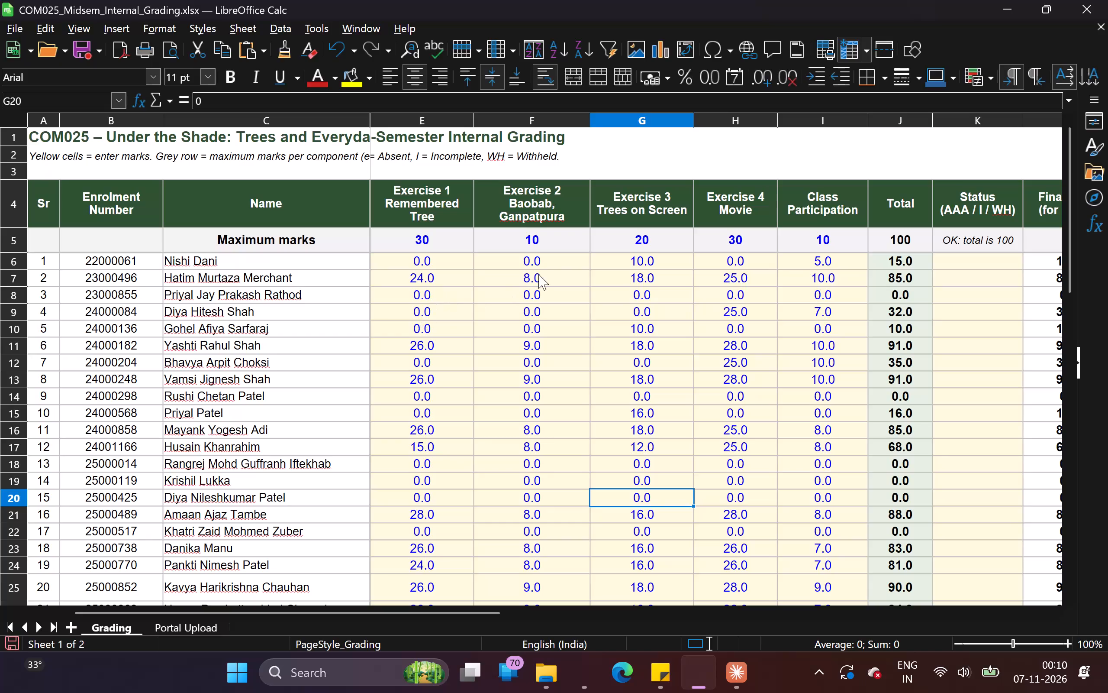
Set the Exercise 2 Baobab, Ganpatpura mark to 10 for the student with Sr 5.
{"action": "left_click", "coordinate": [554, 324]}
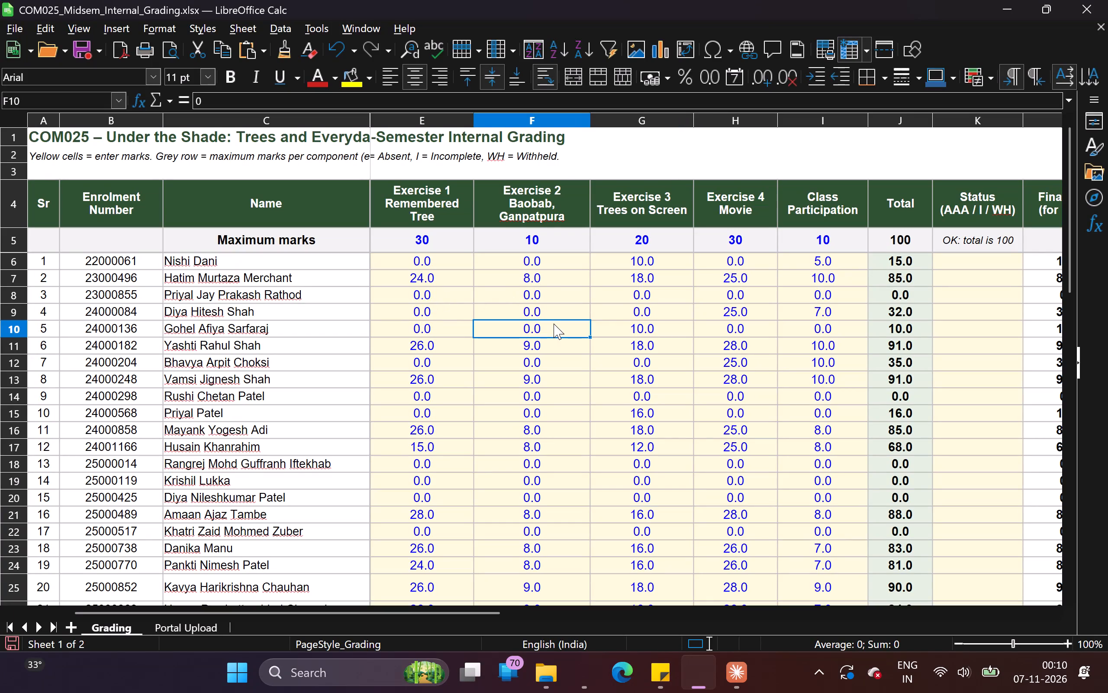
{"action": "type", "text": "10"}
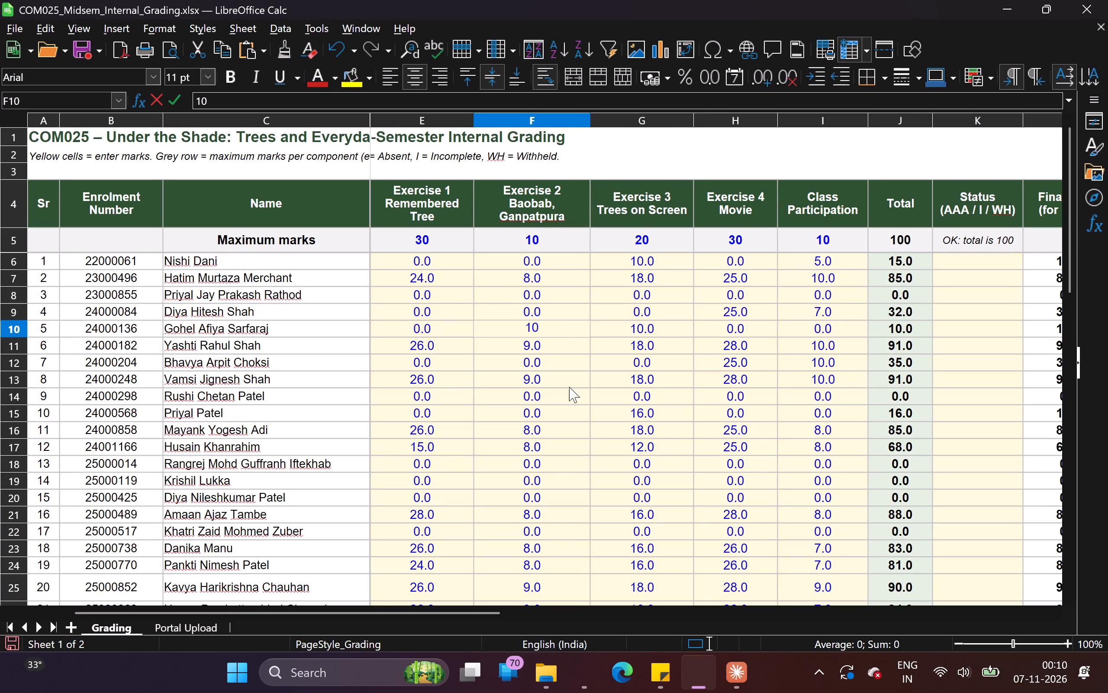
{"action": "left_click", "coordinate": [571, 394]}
Change the Exercise 2 Baobab, Ganpatpura mark to 5 for the student with Sr 5.
{"action": "left_click", "coordinate": [552, 327]}
{"action": "key", "text": "5"}
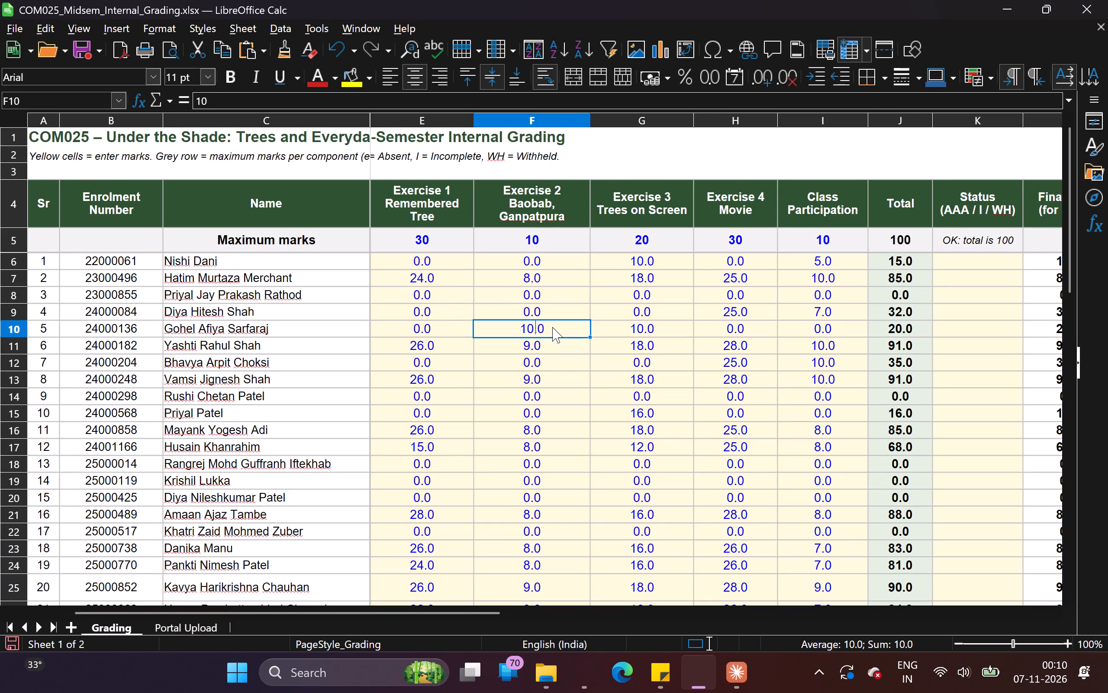
{"action": "left_click", "coordinate": [556, 408]}
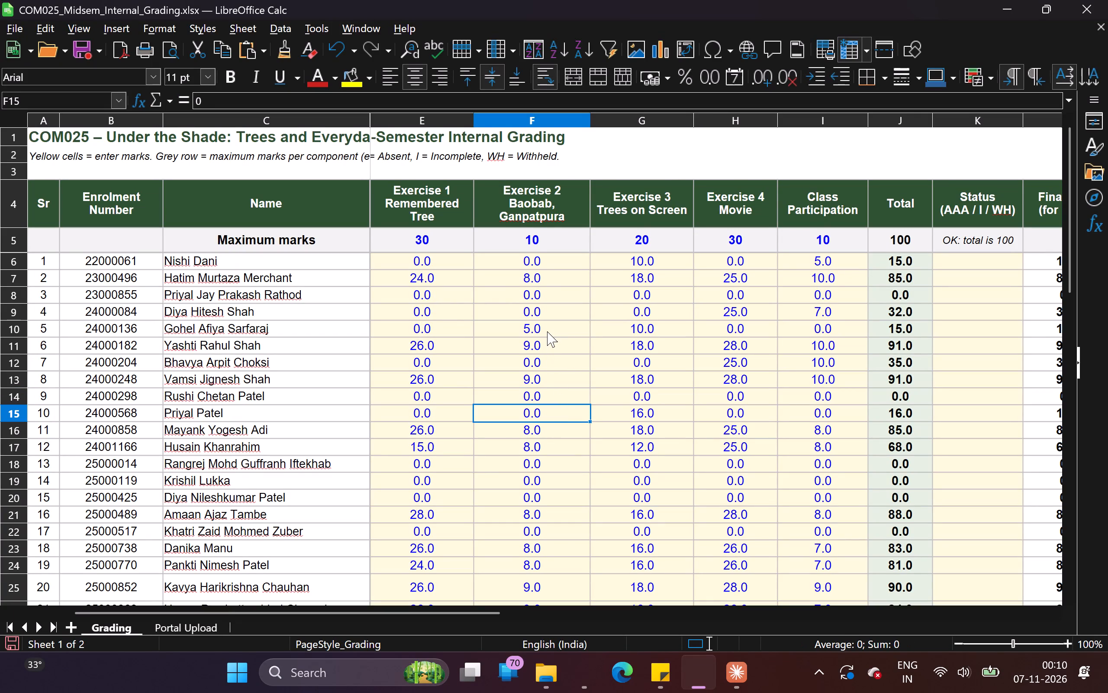
{"action": "left_click", "coordinate": [546, 328]}
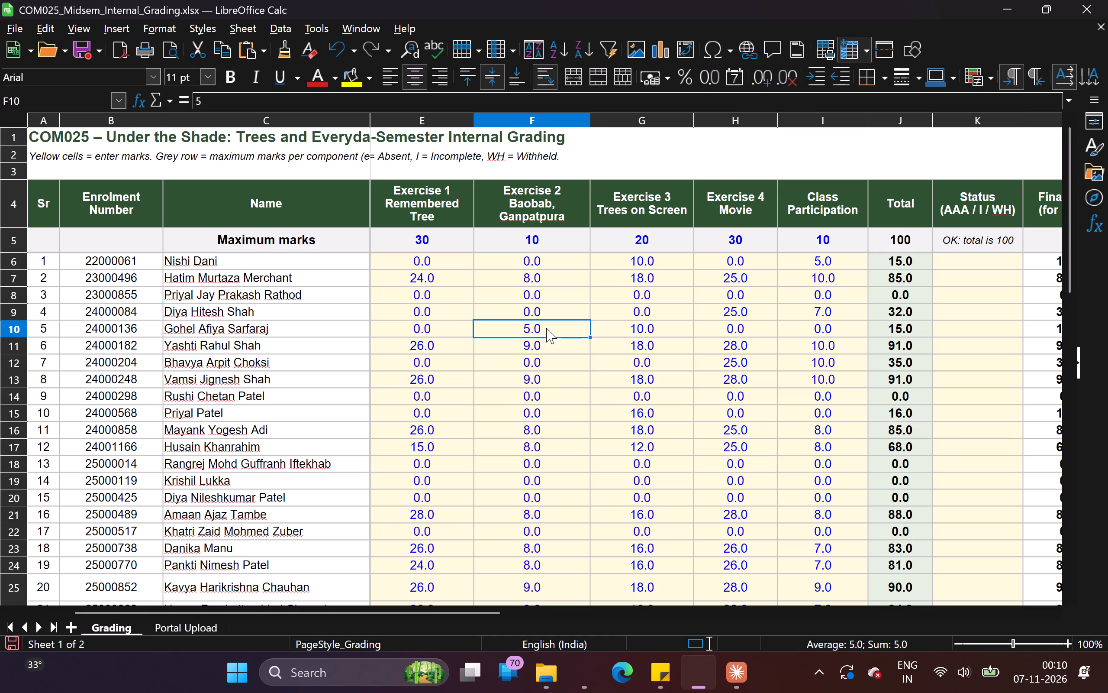
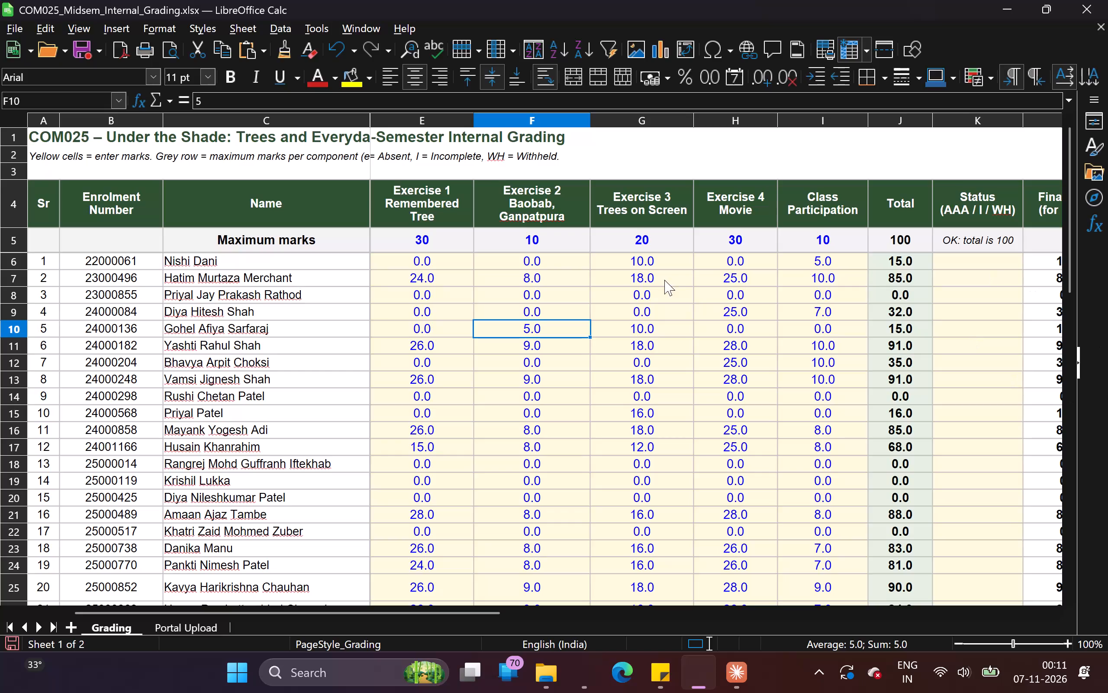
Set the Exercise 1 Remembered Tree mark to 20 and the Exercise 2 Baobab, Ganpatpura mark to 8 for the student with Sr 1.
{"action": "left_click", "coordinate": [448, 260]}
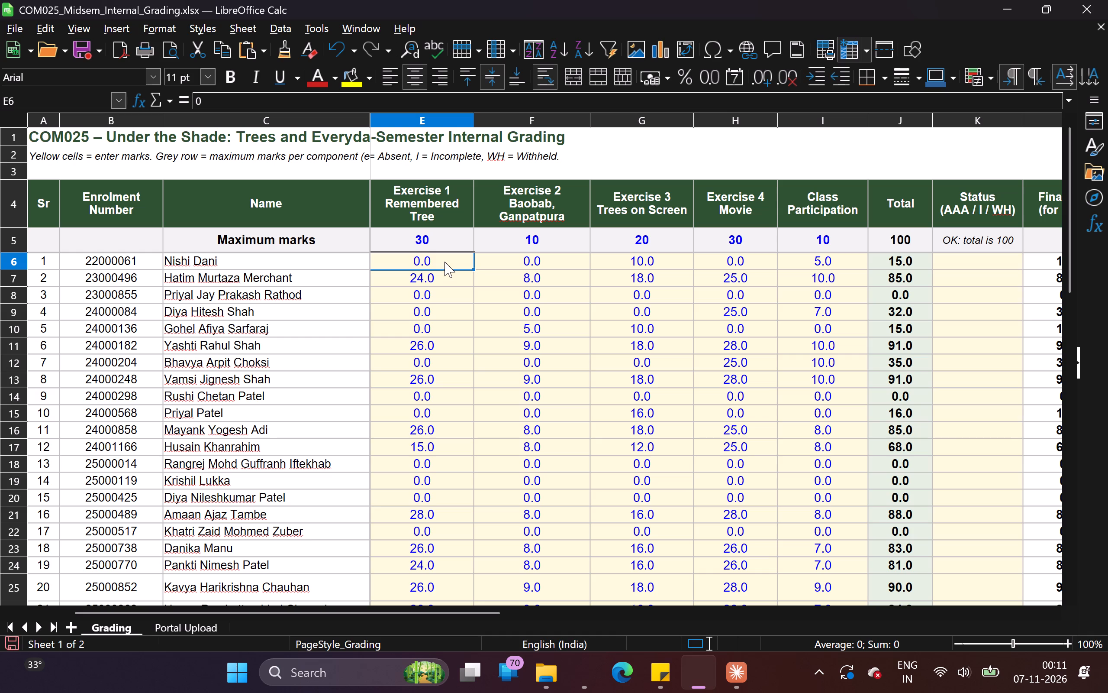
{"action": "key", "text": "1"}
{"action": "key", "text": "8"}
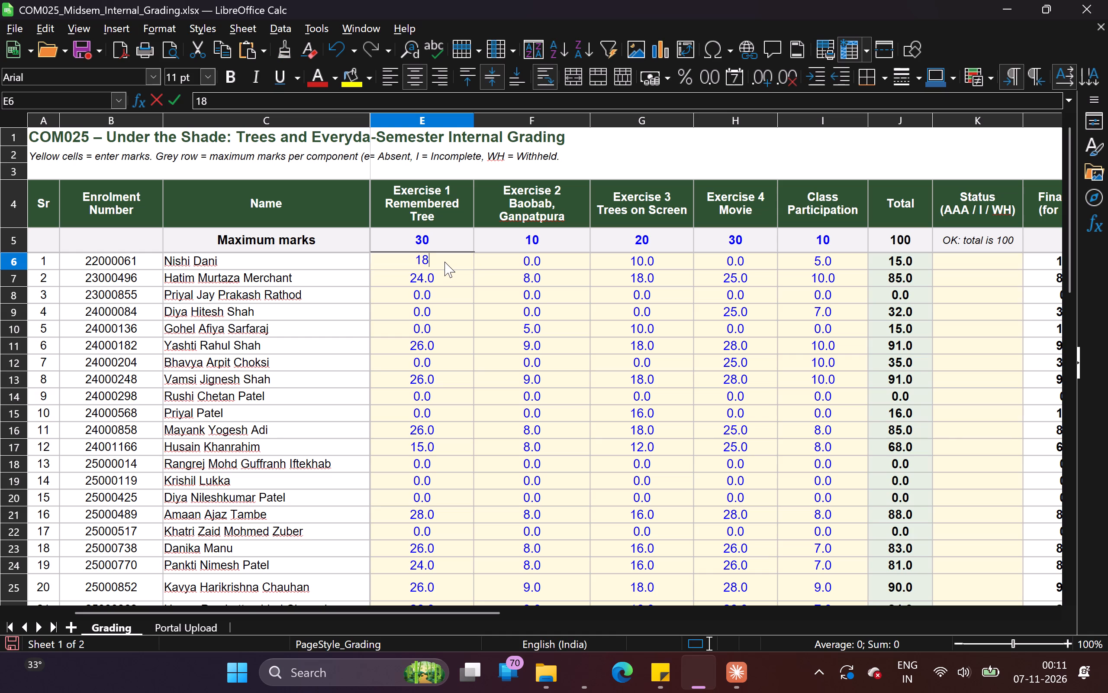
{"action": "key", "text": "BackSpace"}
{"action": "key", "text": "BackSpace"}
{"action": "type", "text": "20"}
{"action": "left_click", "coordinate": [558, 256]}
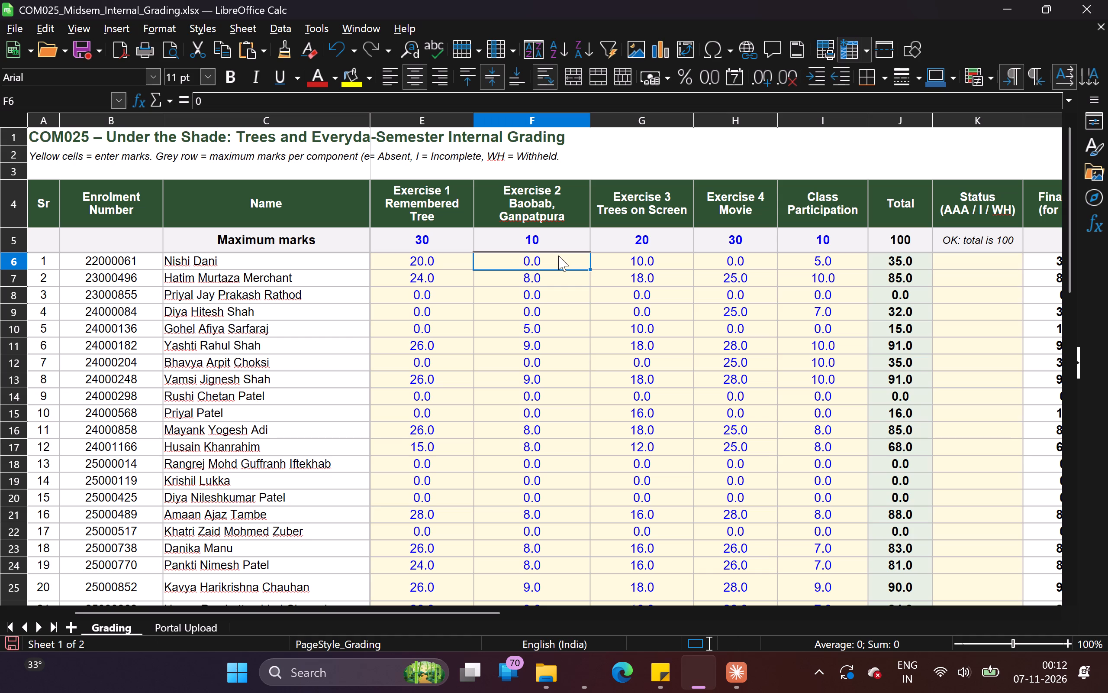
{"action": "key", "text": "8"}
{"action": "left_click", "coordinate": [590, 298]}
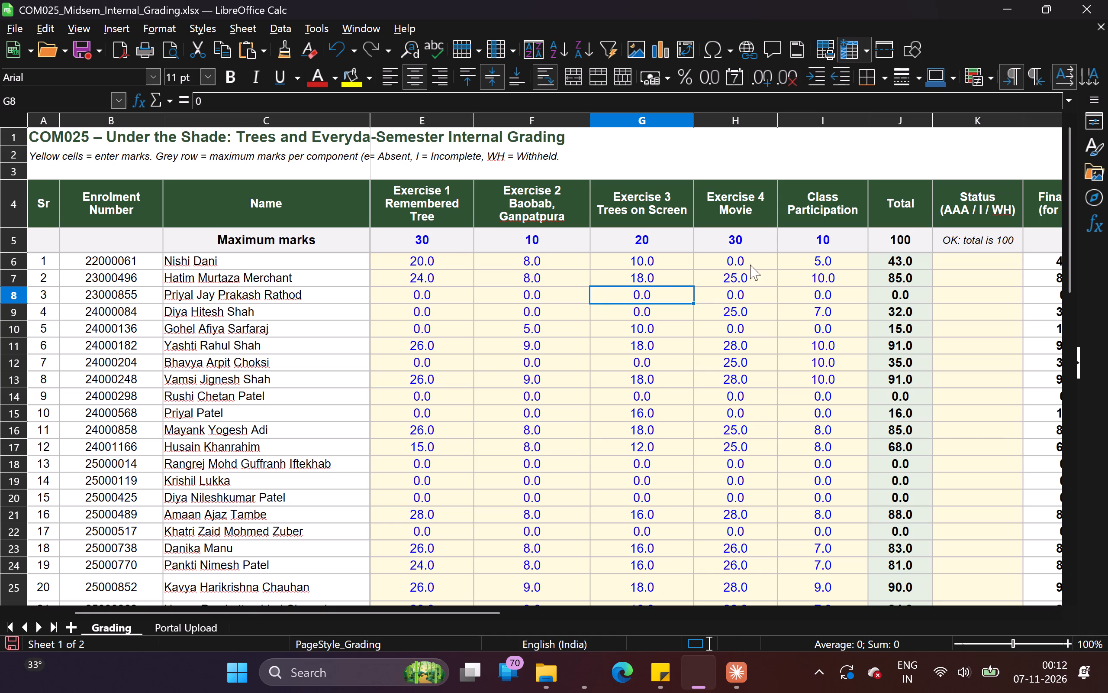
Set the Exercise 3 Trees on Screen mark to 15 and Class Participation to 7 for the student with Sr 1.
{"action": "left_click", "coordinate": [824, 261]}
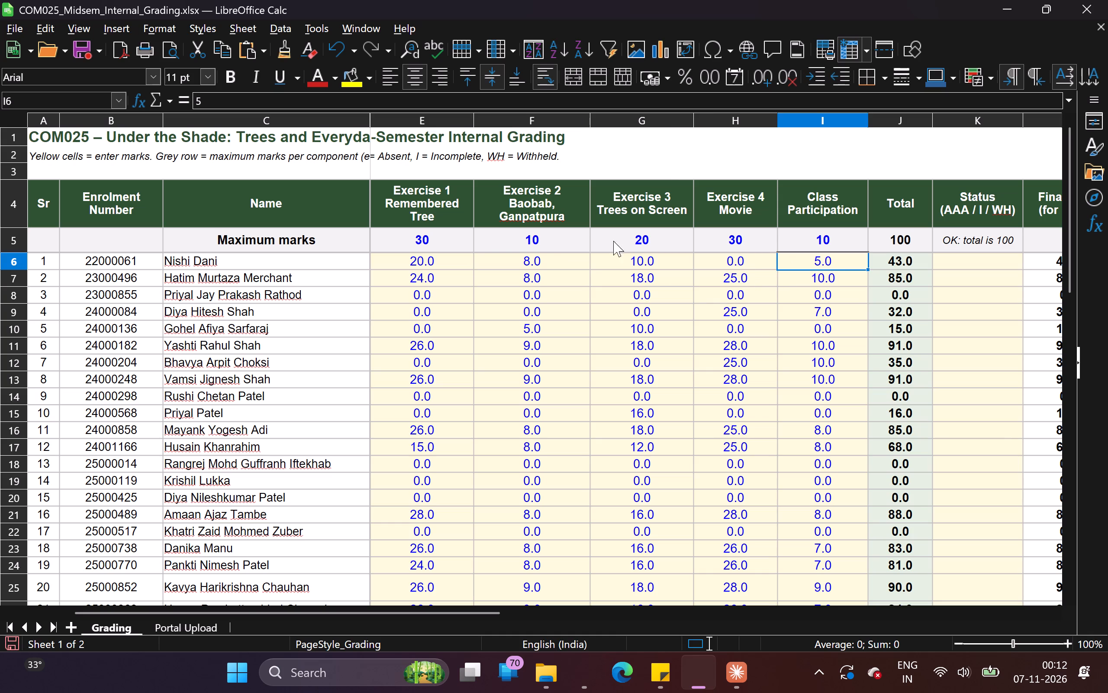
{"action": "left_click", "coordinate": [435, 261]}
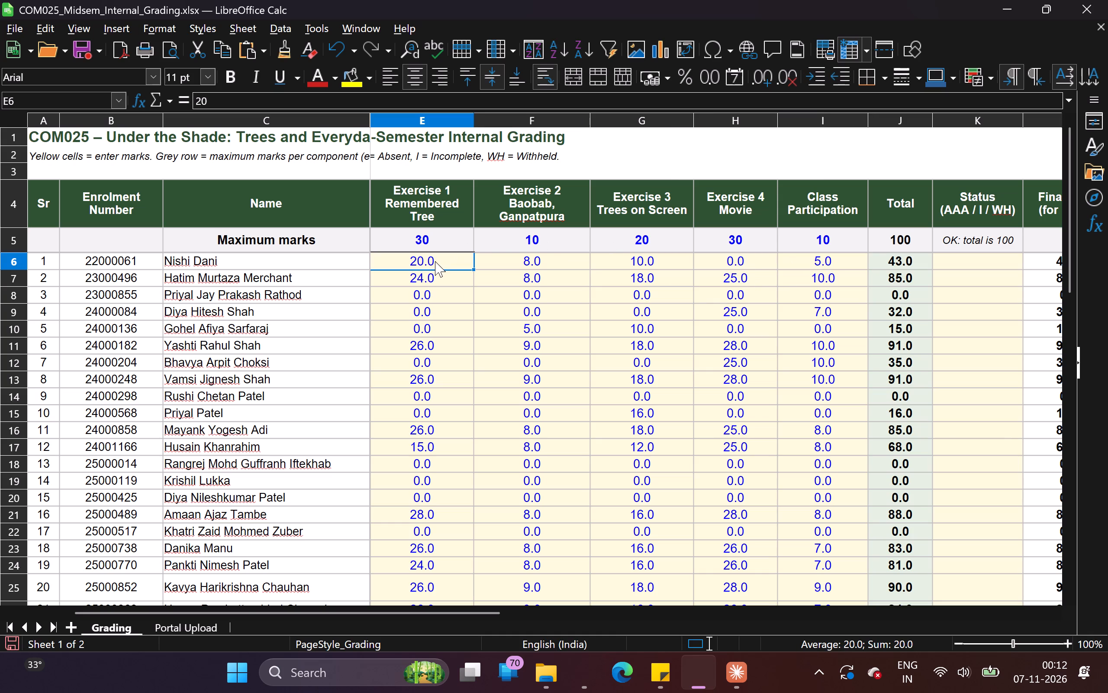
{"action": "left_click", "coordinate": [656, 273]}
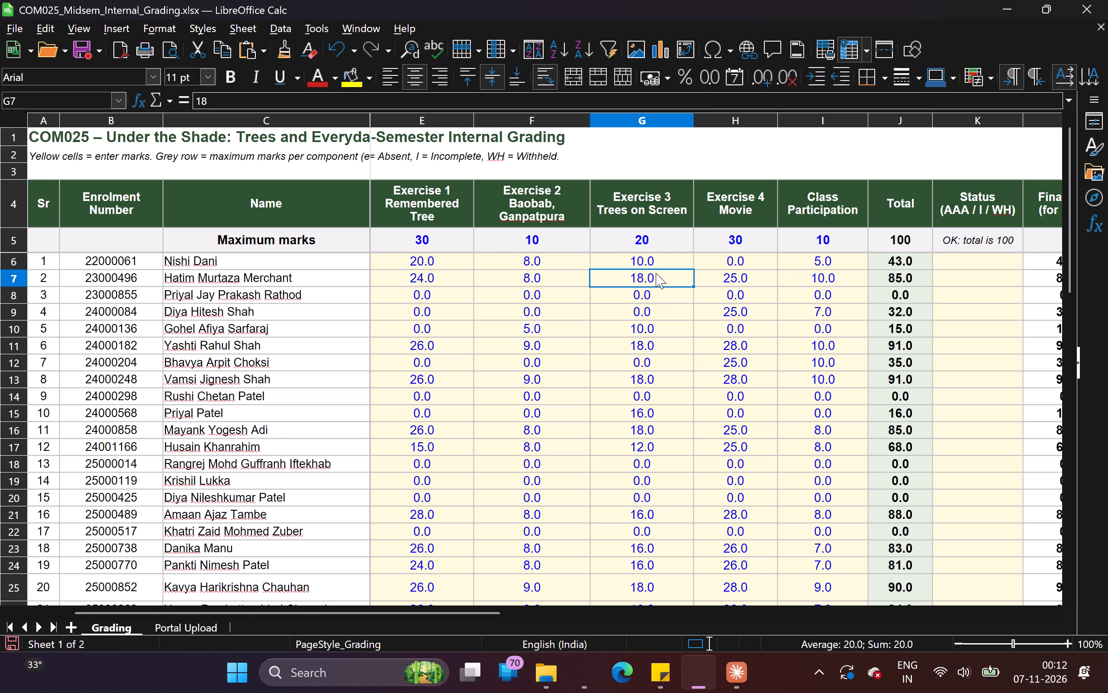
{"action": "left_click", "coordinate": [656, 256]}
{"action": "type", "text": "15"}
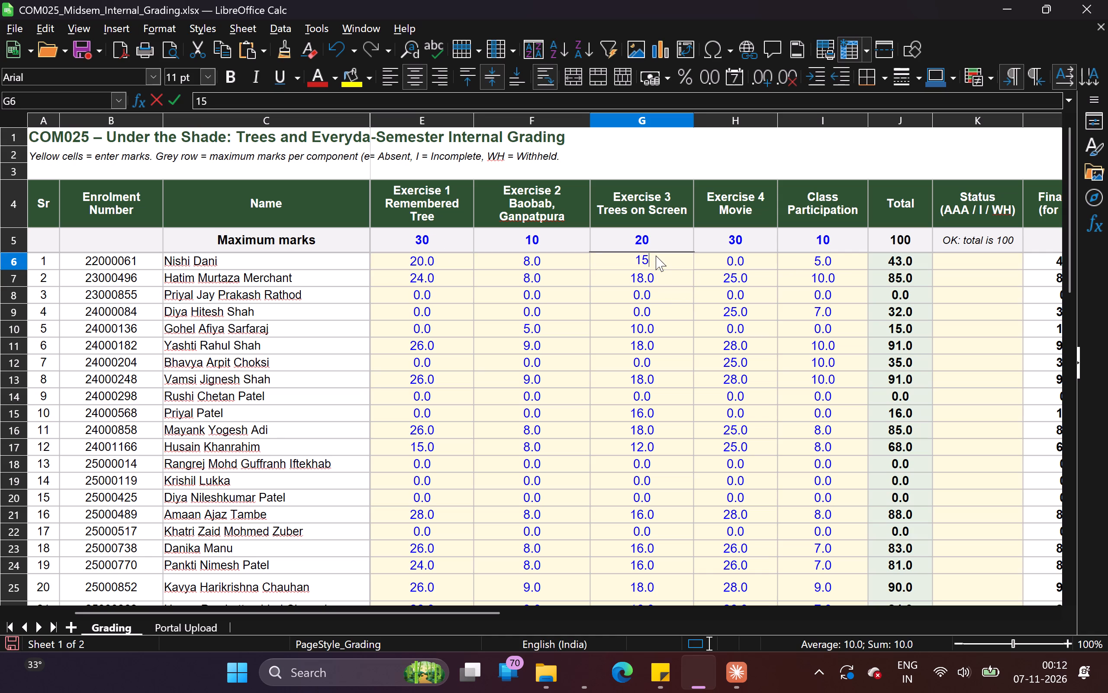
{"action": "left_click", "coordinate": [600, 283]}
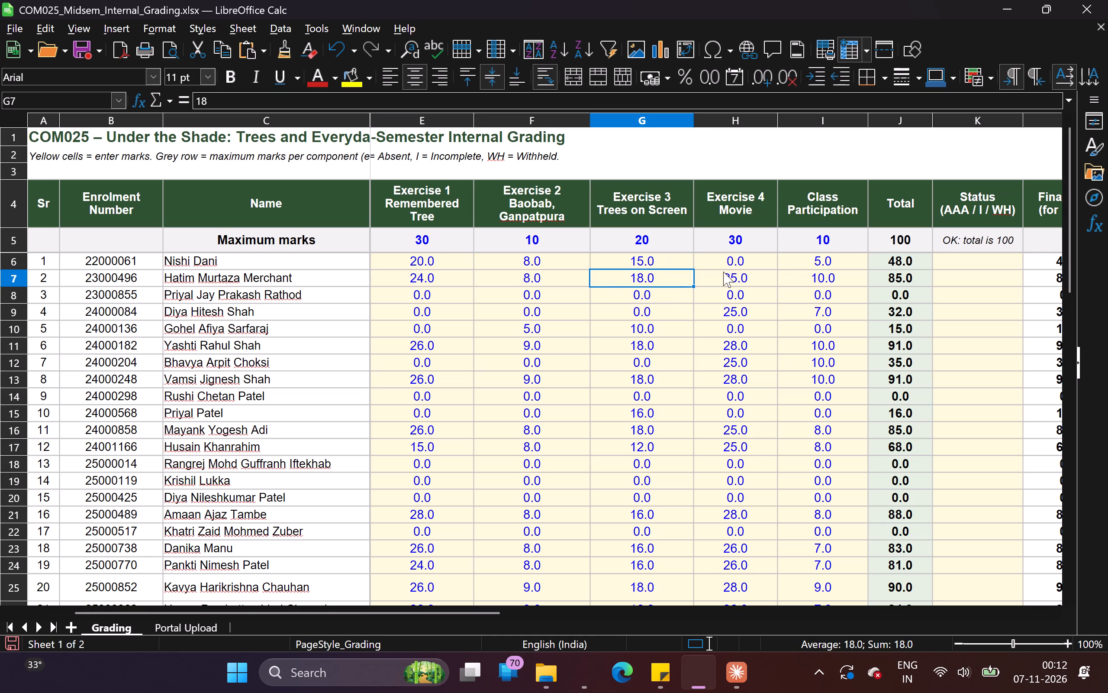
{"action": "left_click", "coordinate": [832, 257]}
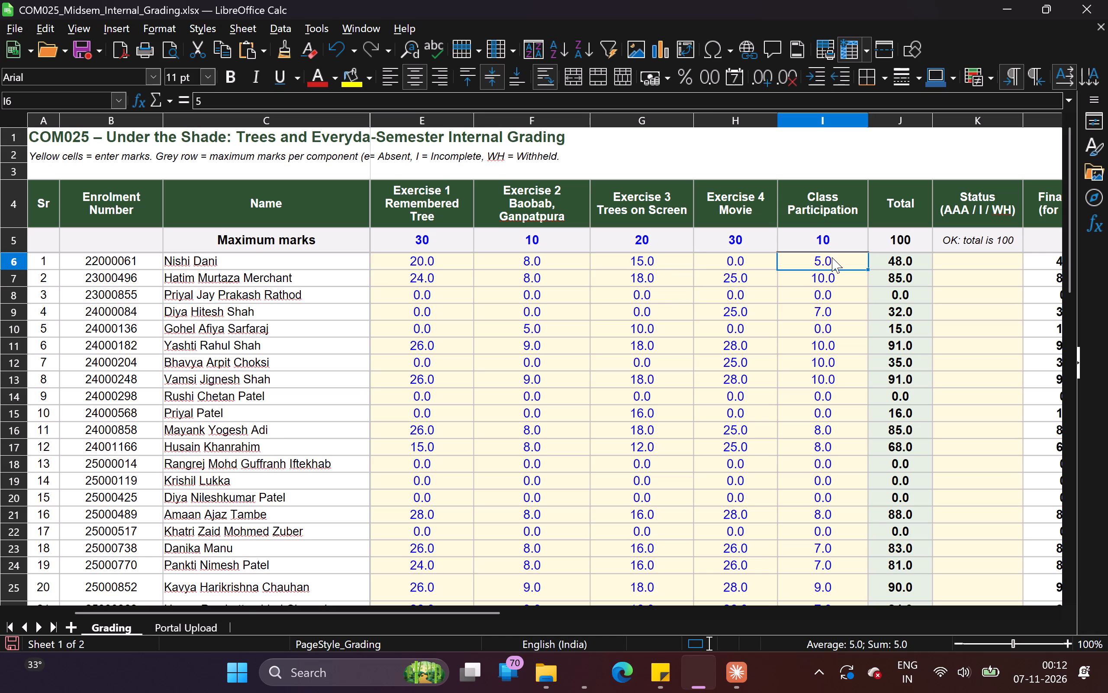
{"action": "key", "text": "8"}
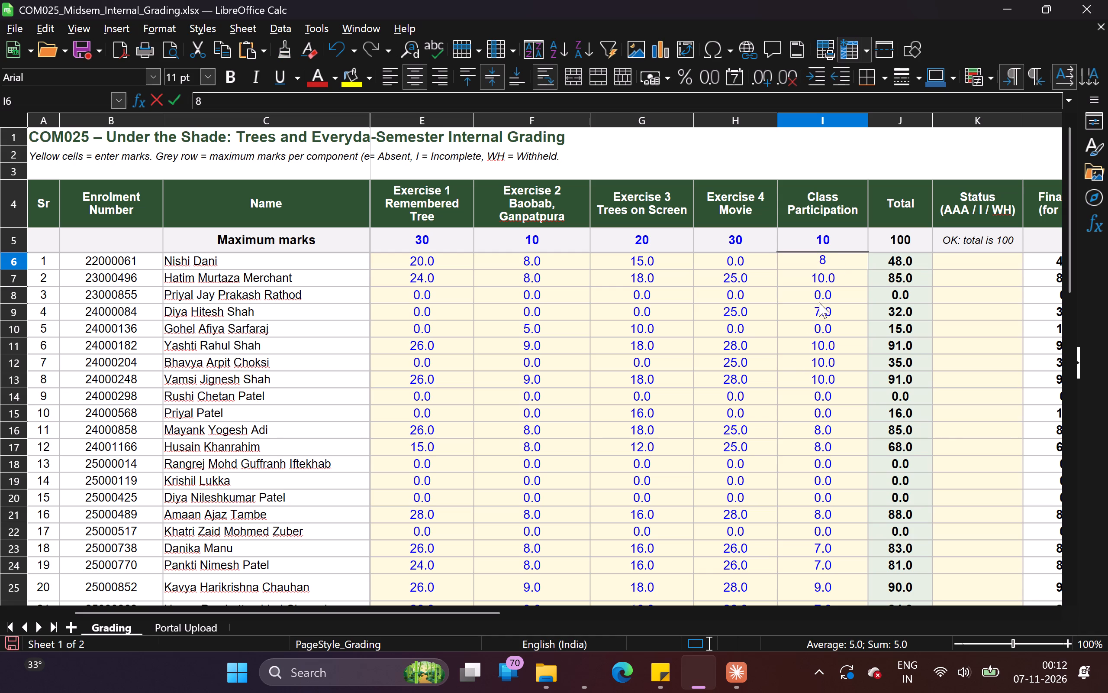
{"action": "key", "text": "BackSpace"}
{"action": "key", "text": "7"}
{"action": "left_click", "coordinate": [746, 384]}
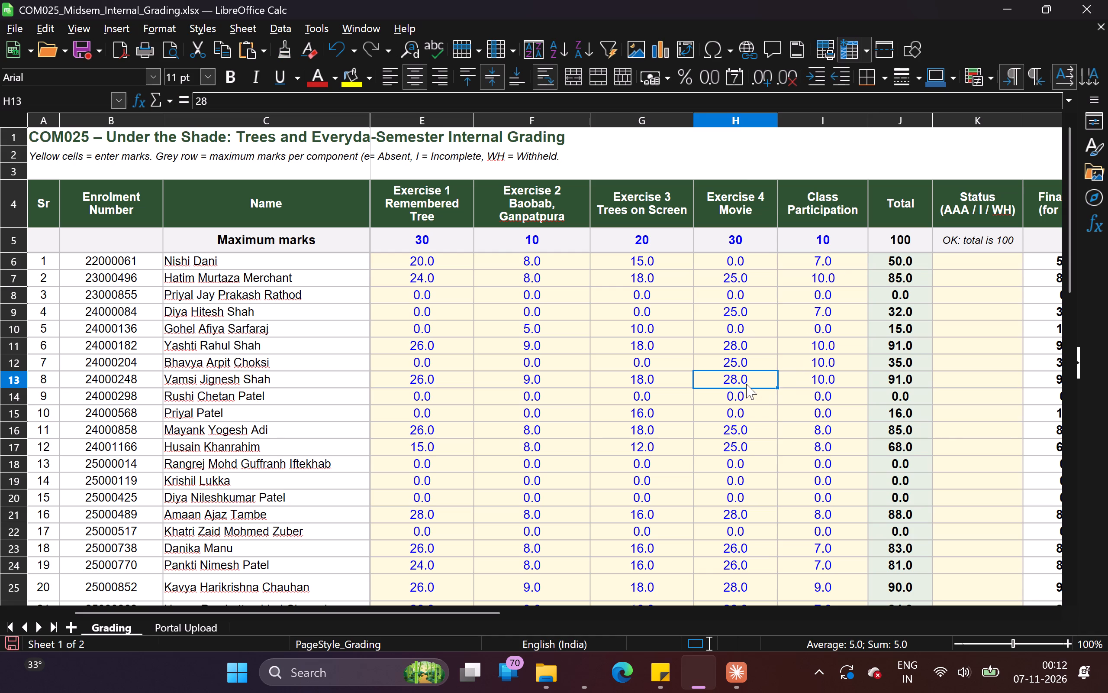
Change the Exercise 1 Remembered Tree mark to 25 and the Exercise 3 Trees on Screen mark to 18 for Sr 1.
{"action": "left_click", "coordinate": [431, 261]}
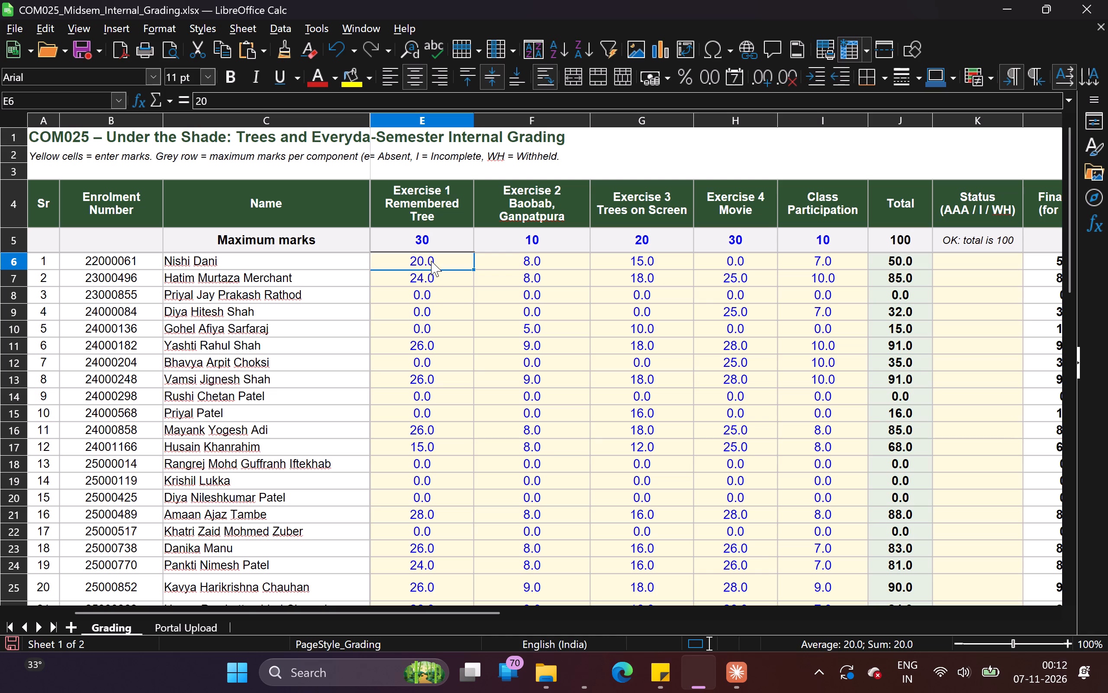
{"action": "type", "text": "25"}
{"action": "left_click", "coordinate": [548, 360]}
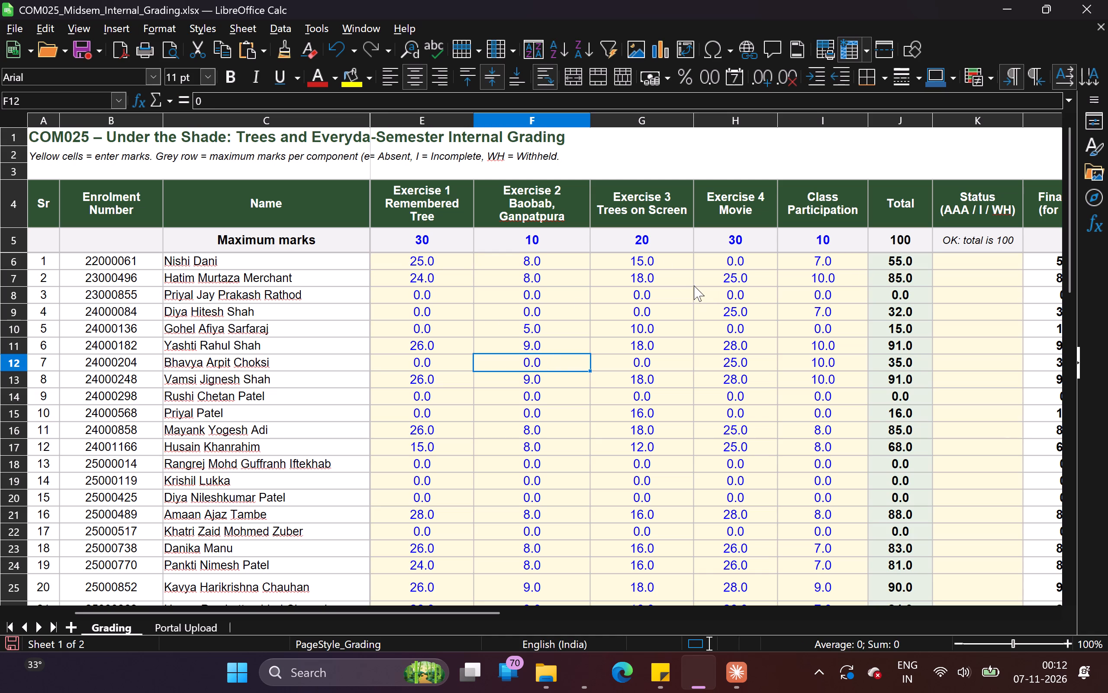
{"action": "left_click", "coordinate": [657, 256]}
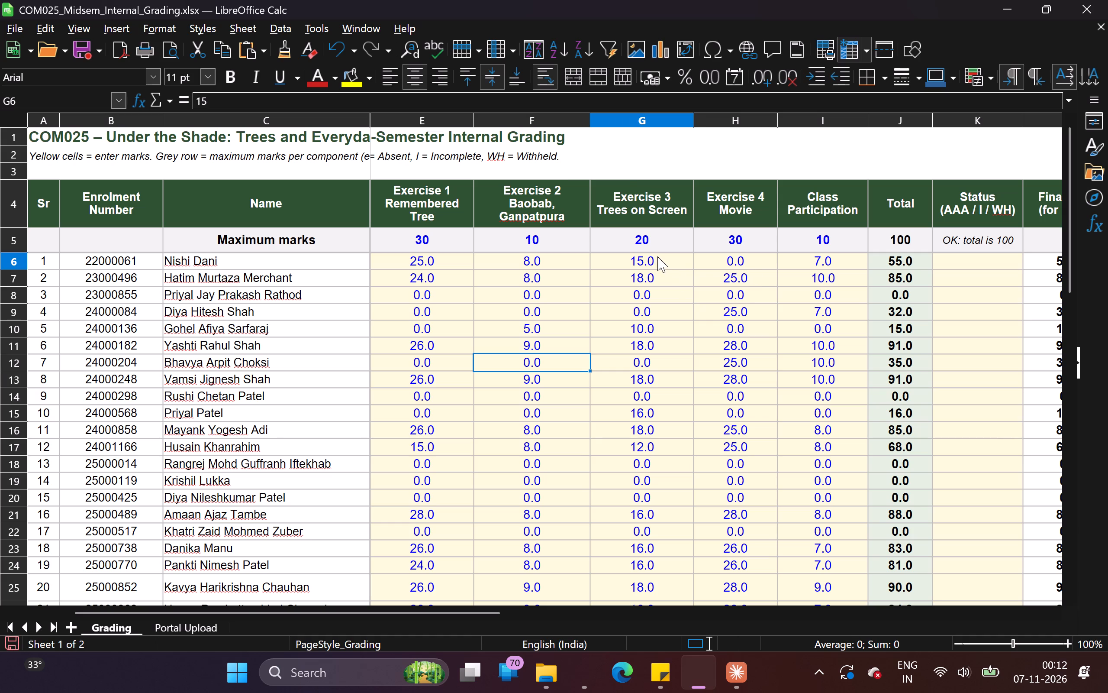
{"action": "type", "text": "18"}
{"action": "left_click", "coordinate": [691, 313]}
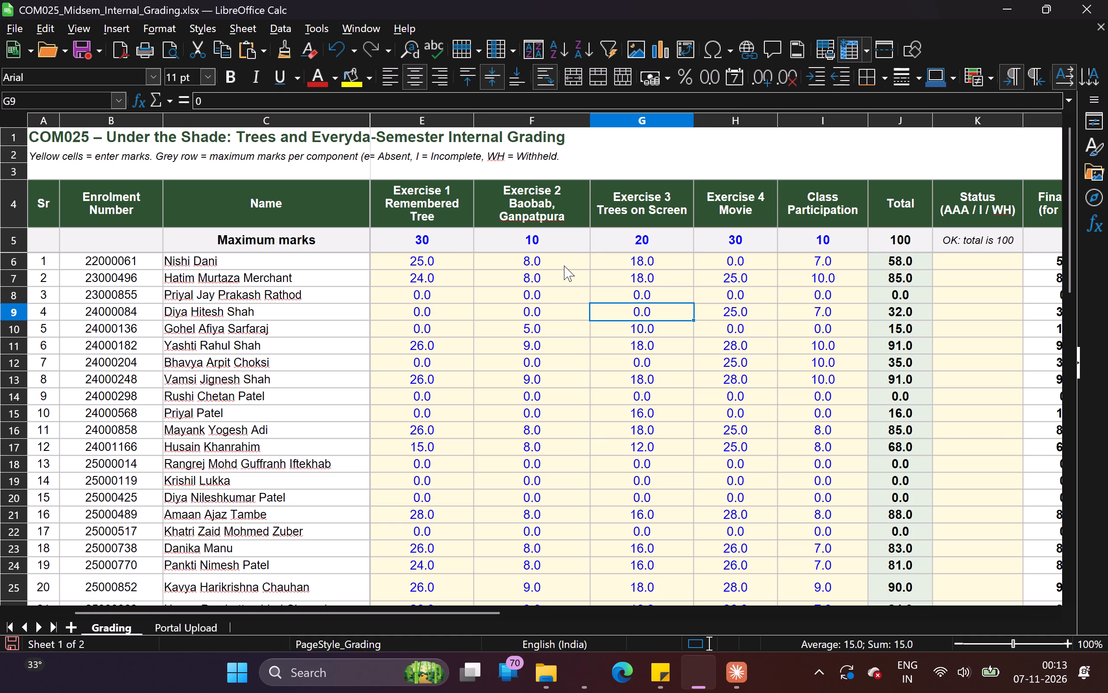
Change the Exercise 2 Baobab, Ganpatpura mark to 9 and Class Participation to 8 for the student with Sr 1.
{"action": "left_click", "coordinate": [564, 265]}
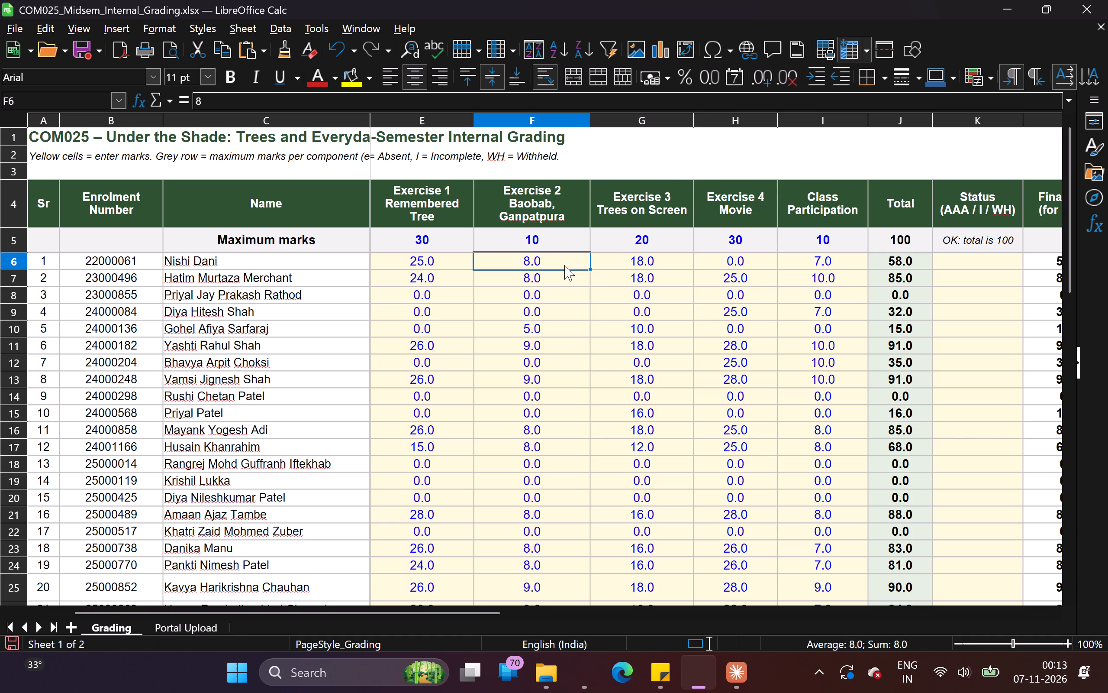
{"action": "type", "text": "10"}
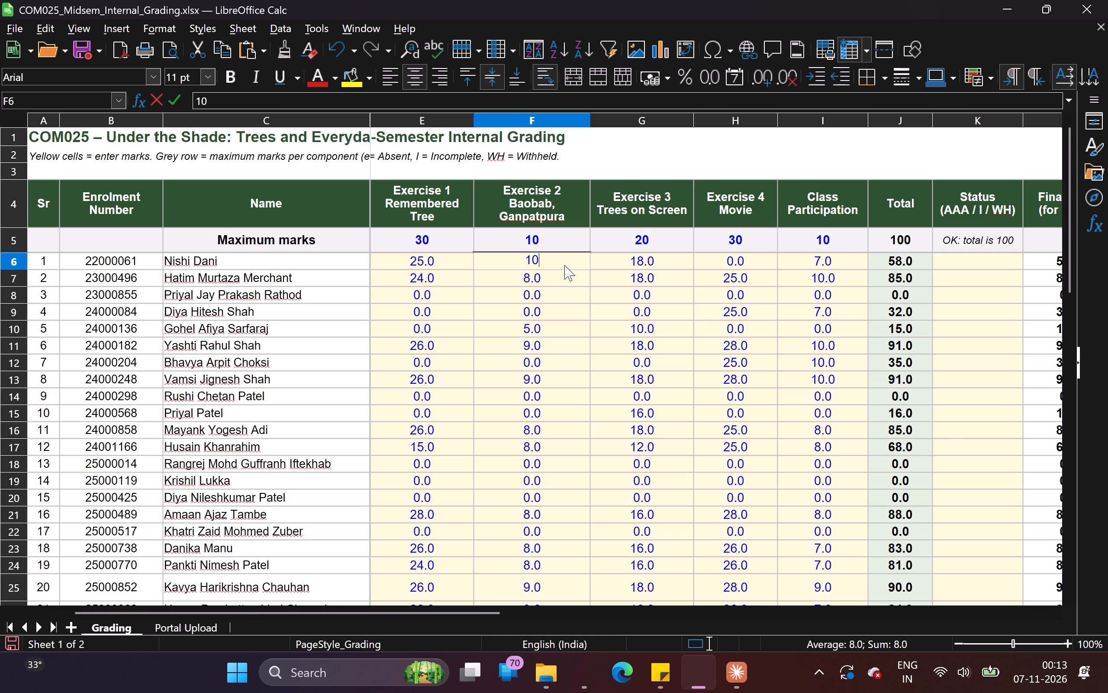
{"action": "key", "text": "BackSpace"}
{"action": "key", "text": "BackSpace"}
{"action": "key", "text": "9"}
{"action": "left_click", "coordinate": [617, 312]}
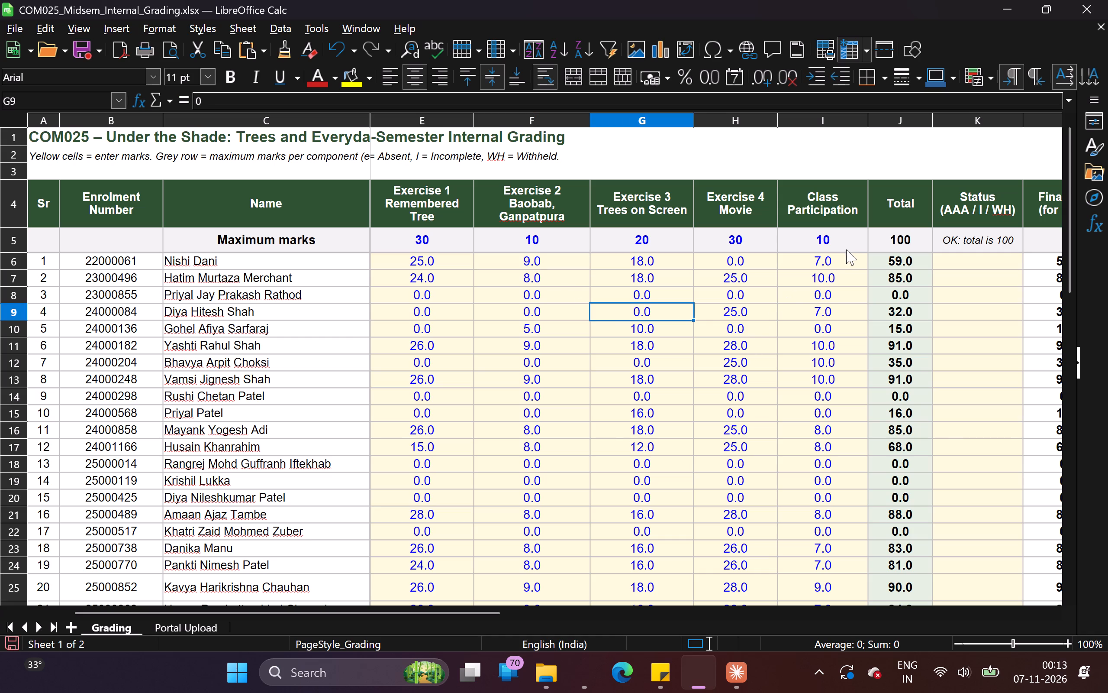
{"action": "left_click", "coordinate": [831, 260]}
{"action": "key", "text": "8"}
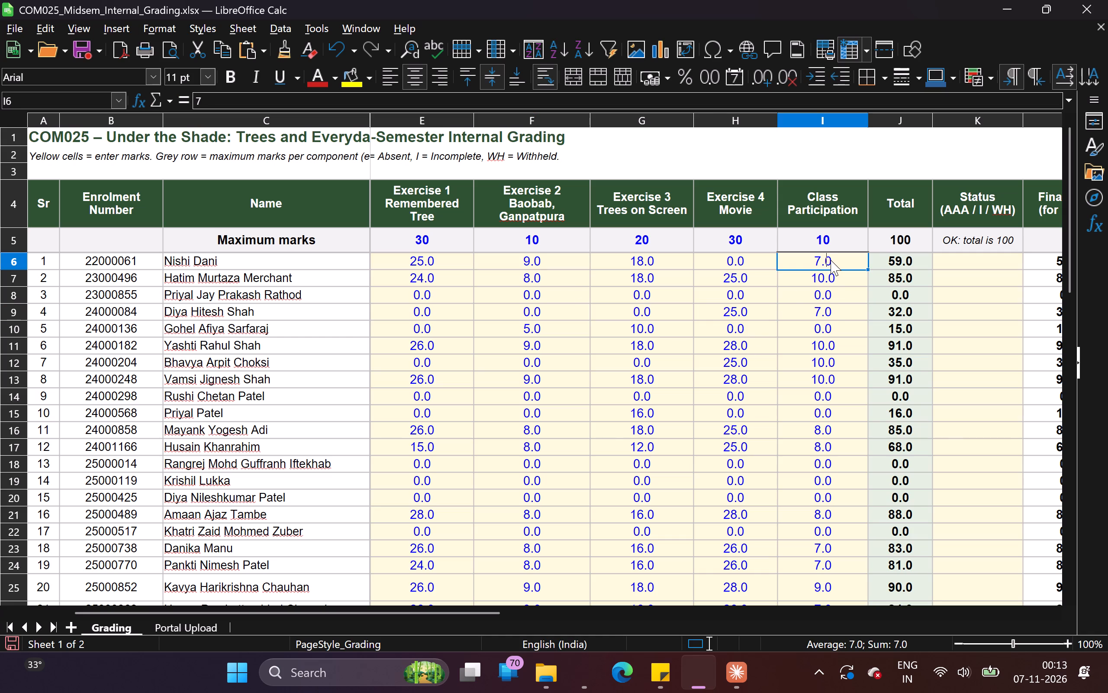
{"action": "left_click", "coordinate": [837, 324]}
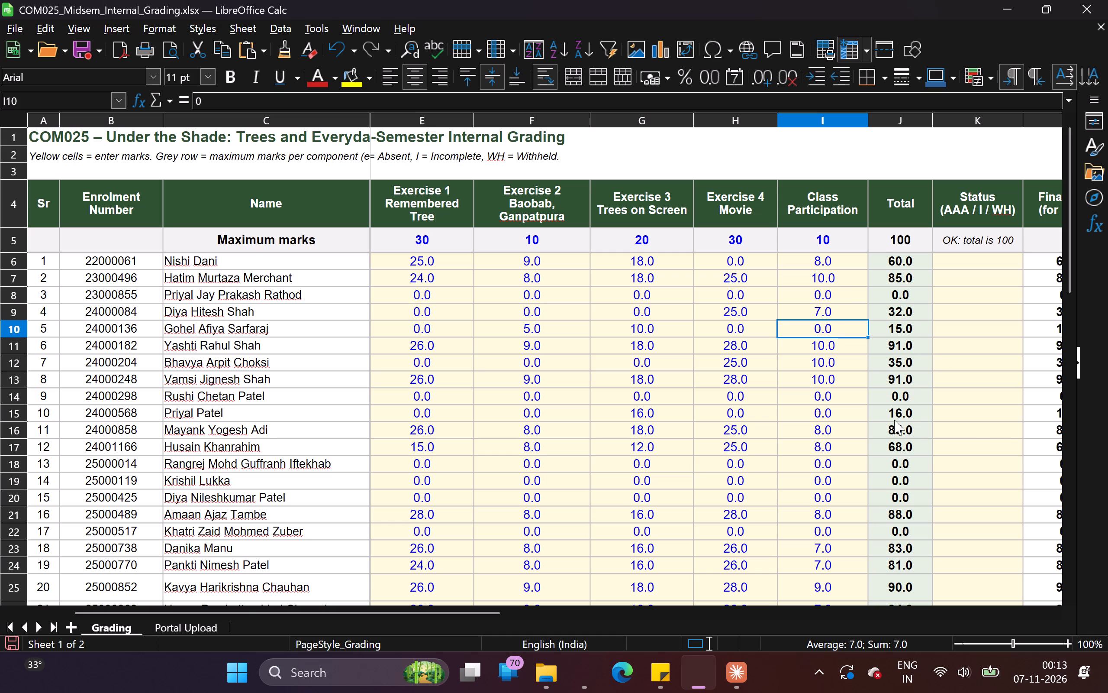
Set the Exercise 2 Baobab, Ganpatpura mark to 8 for the student with Sr 7.
{"action": "scroll", "coordinate": [894, 420], "scroll_direction": "down", "scroll_amount": 1}
{"action": "left_click", "coordinate": [849, 360]}
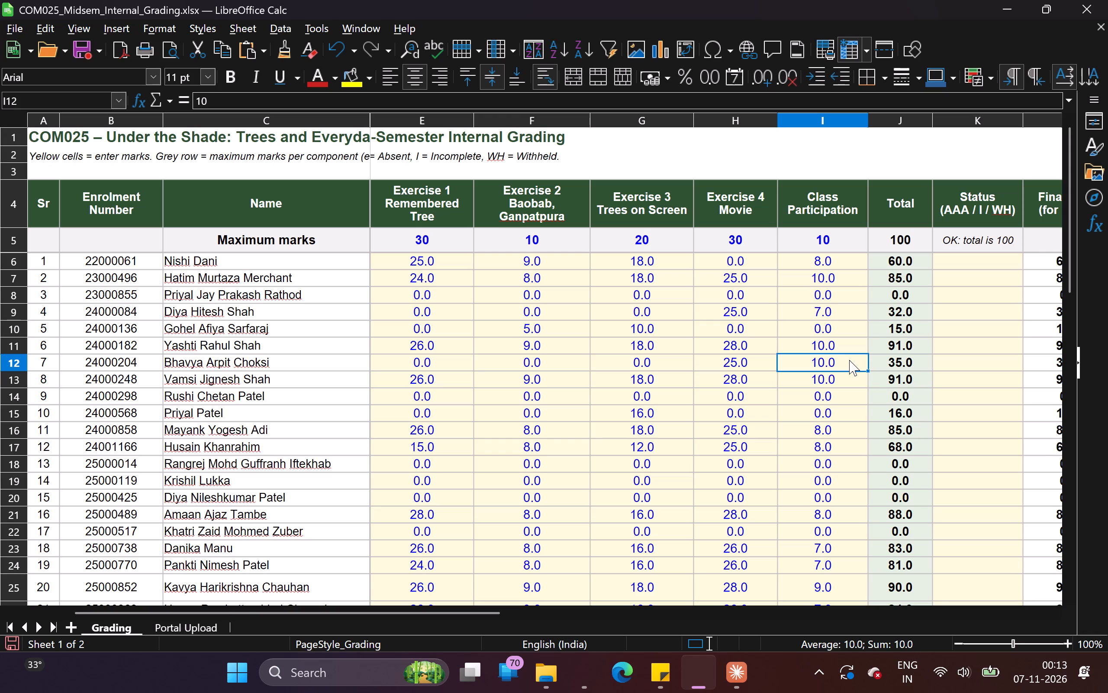
{"action": "left_click", "coordinate": [559, 366]}
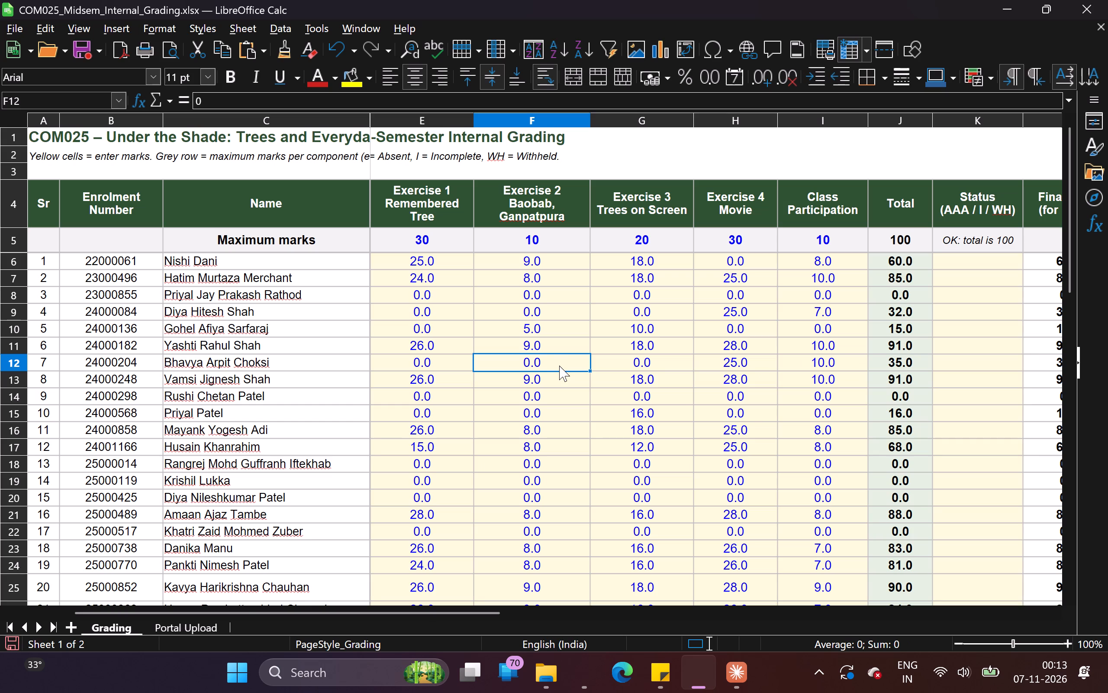
{"action": "key", "text": "8"}
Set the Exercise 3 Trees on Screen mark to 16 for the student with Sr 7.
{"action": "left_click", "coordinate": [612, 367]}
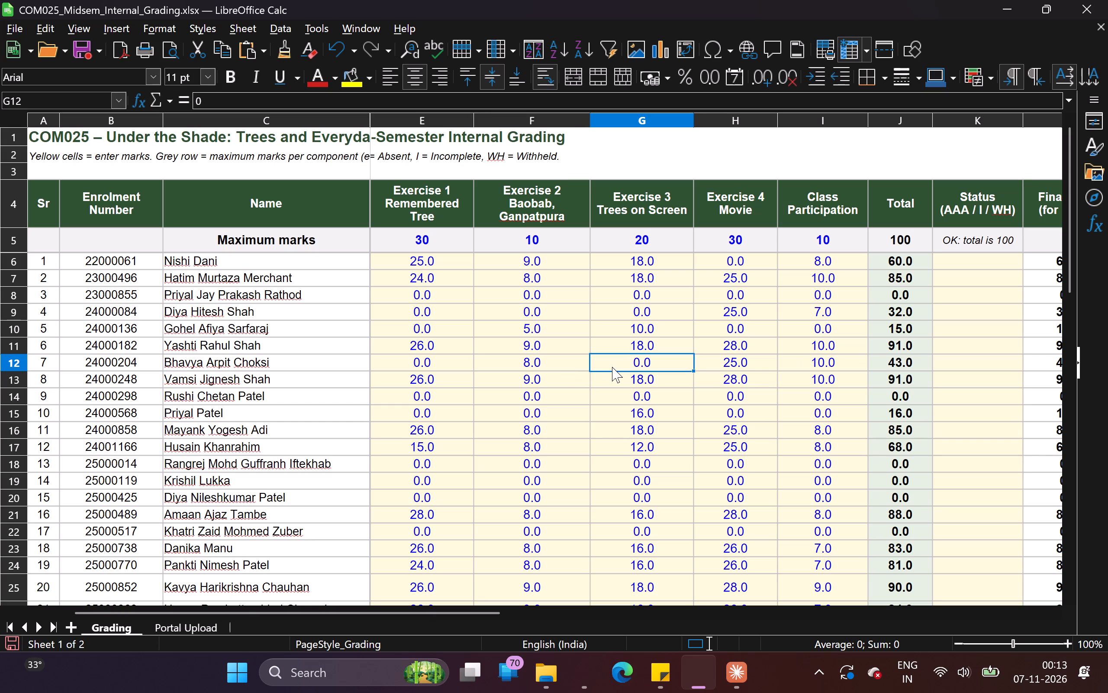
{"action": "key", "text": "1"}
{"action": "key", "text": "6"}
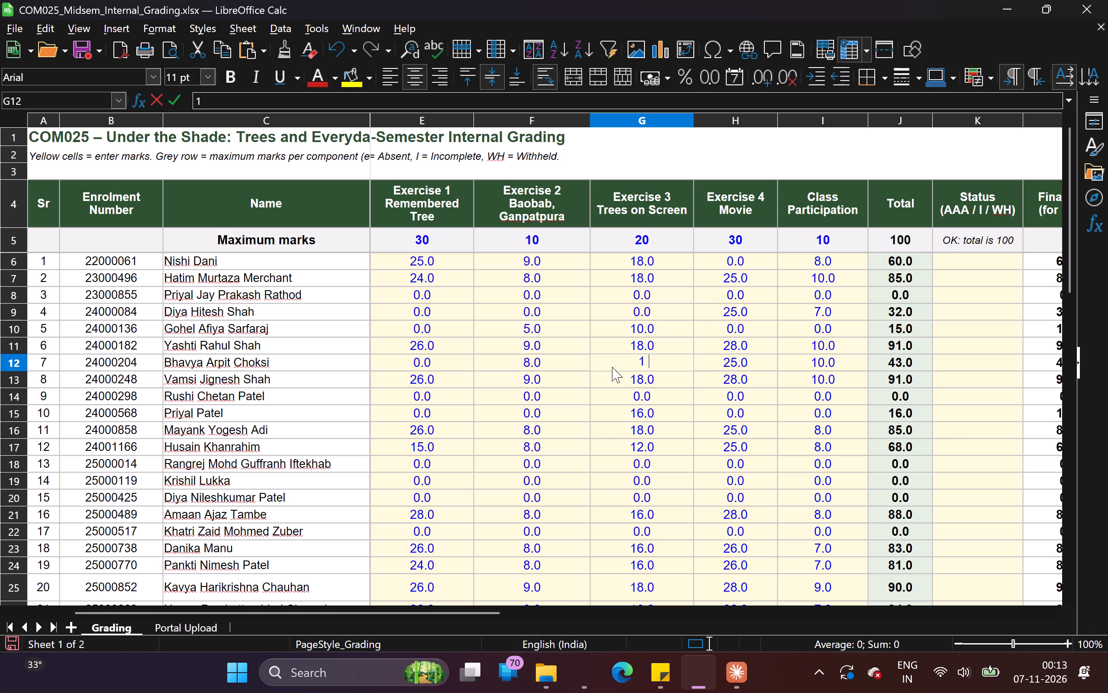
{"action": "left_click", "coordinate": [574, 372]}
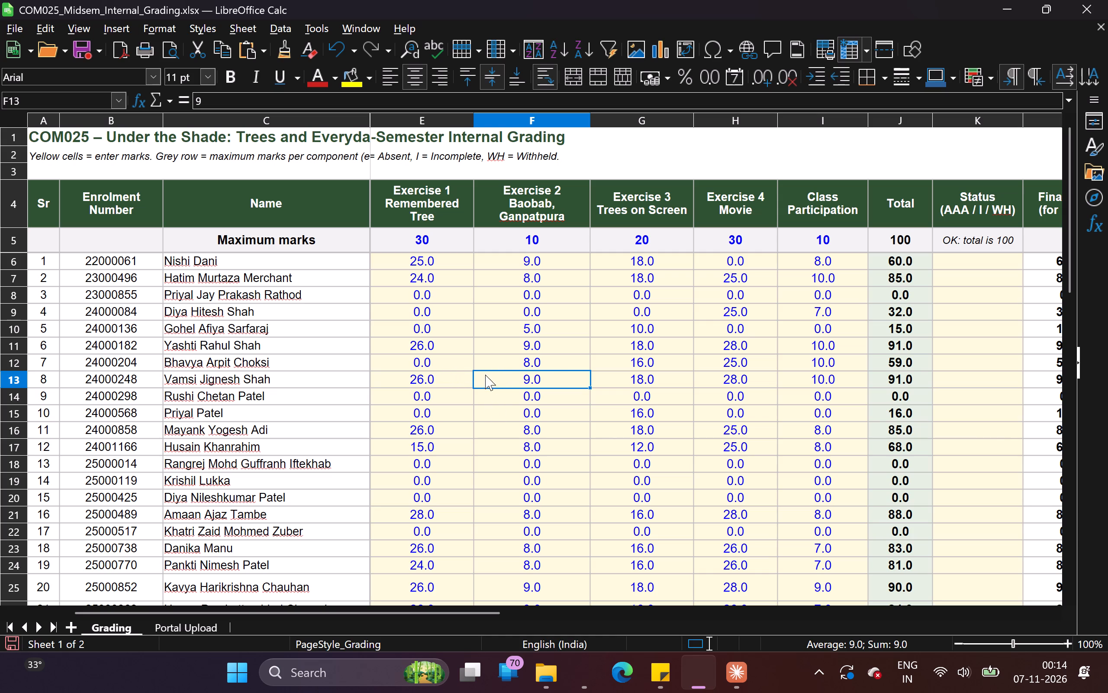
Change the Exercise 3 Trees on Screen mark to 18 and the Exercise 4 Movie mark to 26 for Sr 7.
{"action": "left_click", "coordinate": [656, 361]}
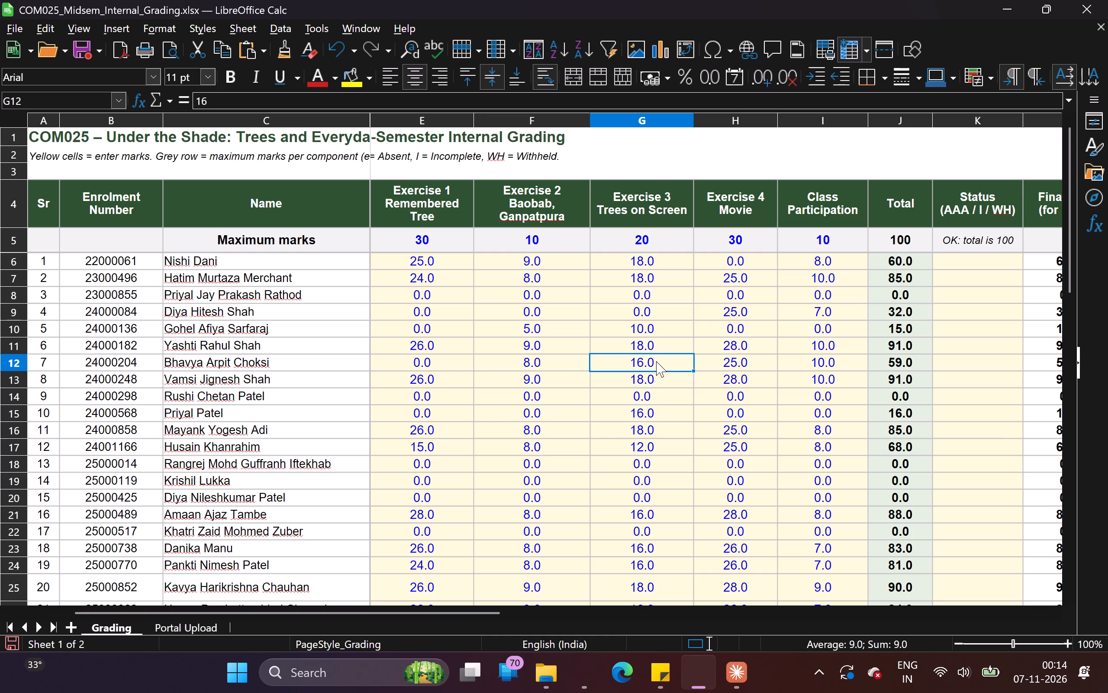
{"action": "key", "text": "1"}
{"action": "key", "text": "8"}
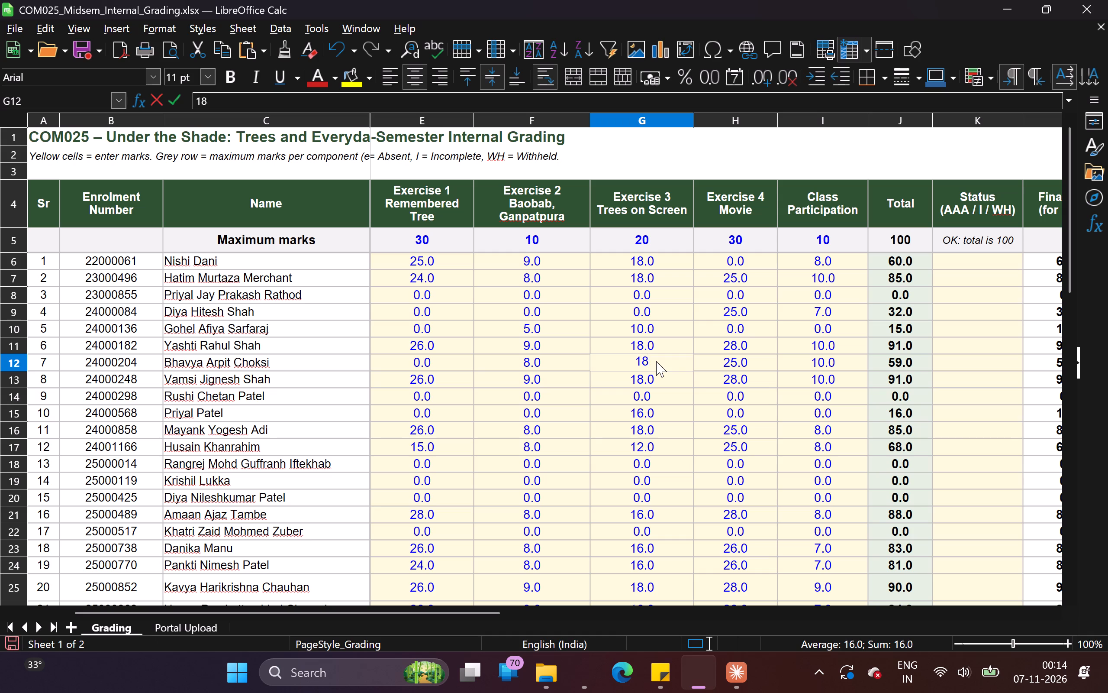
{"action": "left_click", "coordinate": [698, 408]}
{"action": "left_click", "coordinate": [732, 364]}
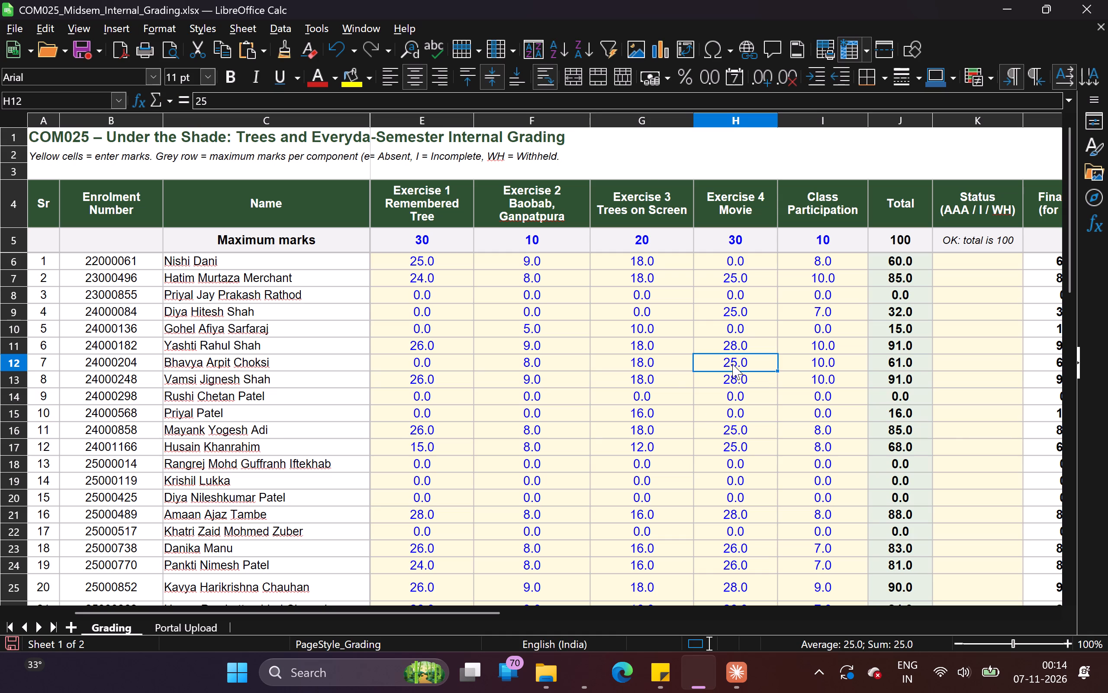
{"action": "key", "text": "2"}
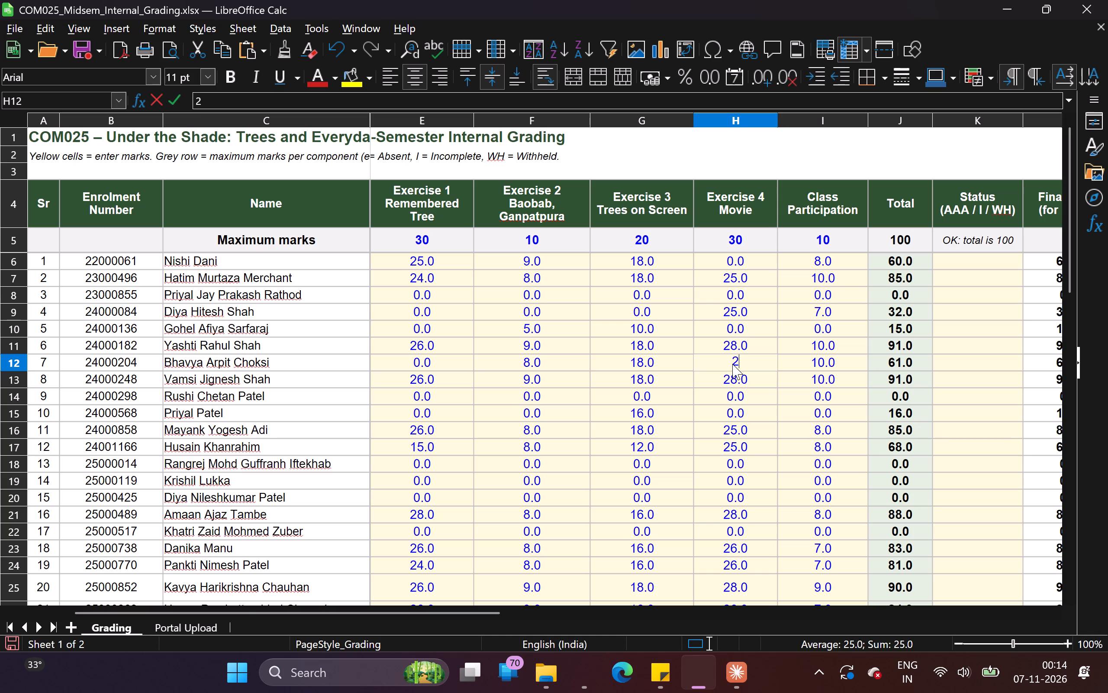
{"action": "key", "text": "6"}
{"action": "left_click", "coordinate": [755, 439]}
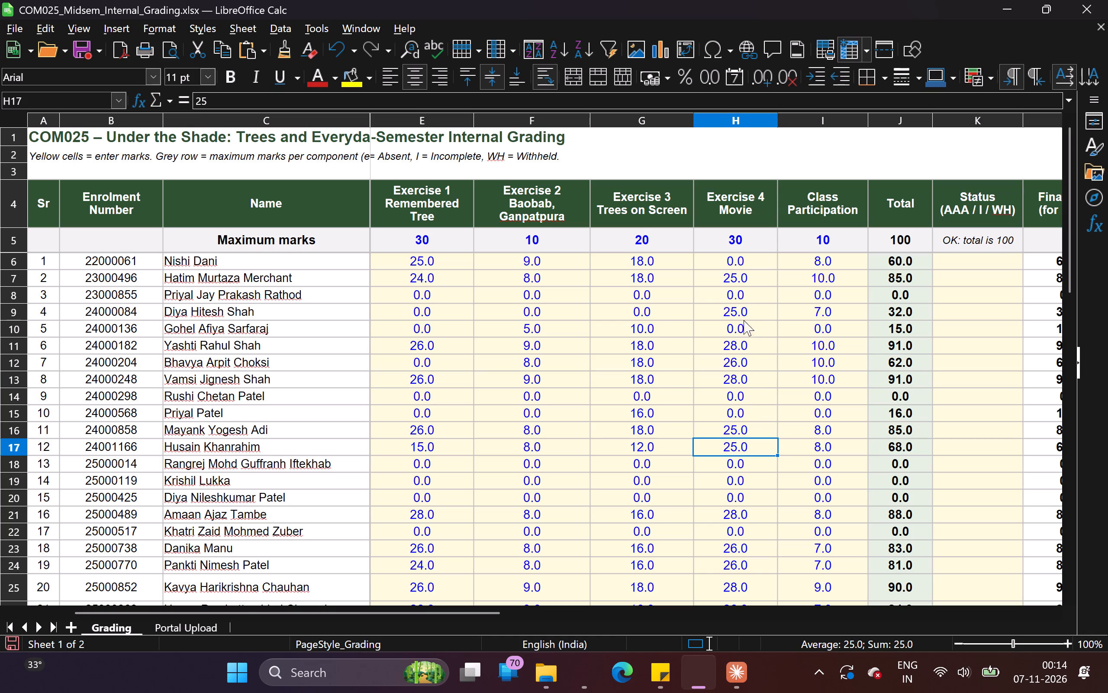
Change the Exercise 4 Movie mark to 26 for the student with Sr 4.
{"action": "left_click", "coordinate": [742, 312]}
{"action": "type", "text": "26"}
{"action": "left_click", "coordinate": [769, 422]}
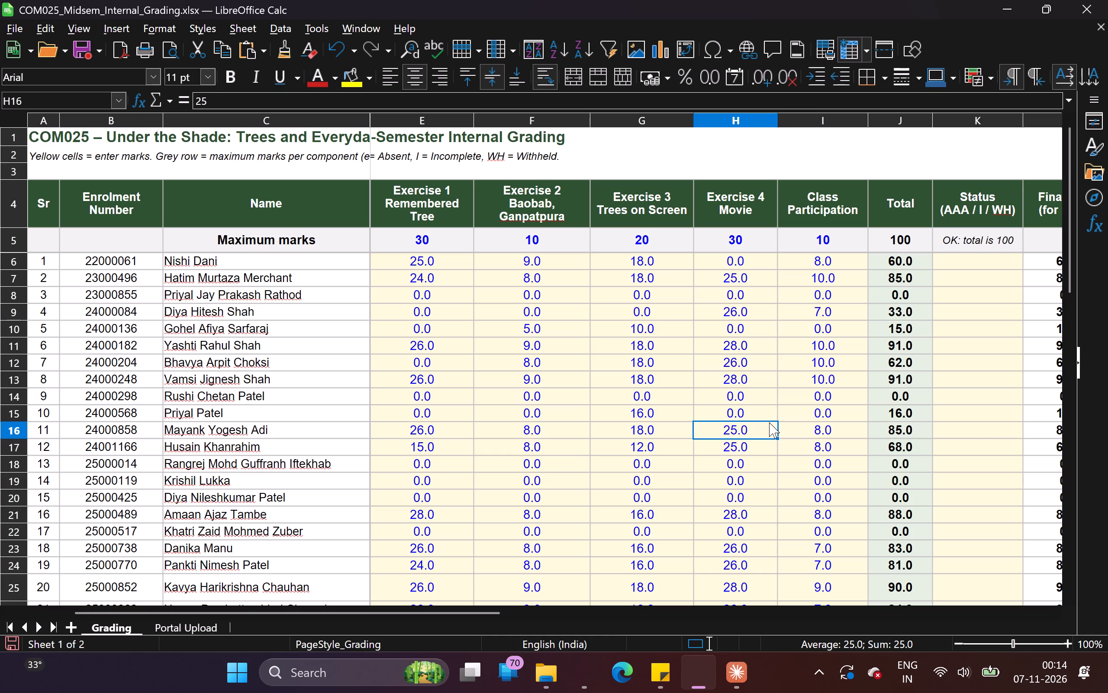
Set the Exercise 3 Trees on Screen mark to 15 and the Exercise 2 Baobab, Ganpatpura mark to 8 for Sr 4.
{"action": "left_click", "coordinate": [664, 309]}
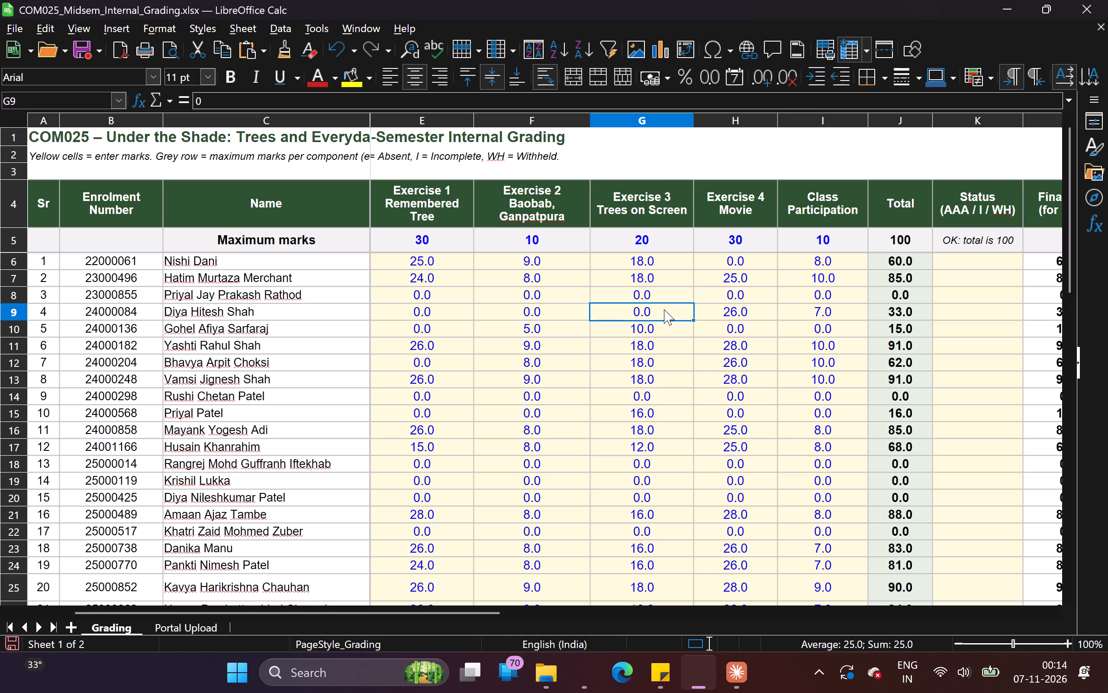
{"action": "type", "text": "15"}
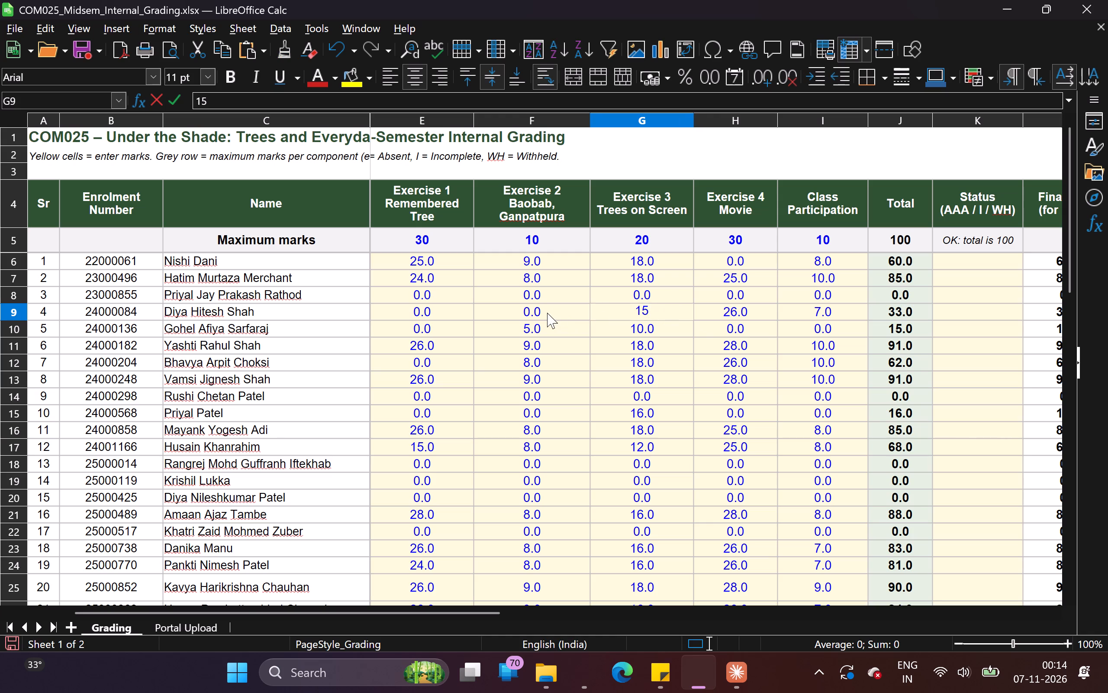
{"action": "left_click", "coordinate": [547, 313]}
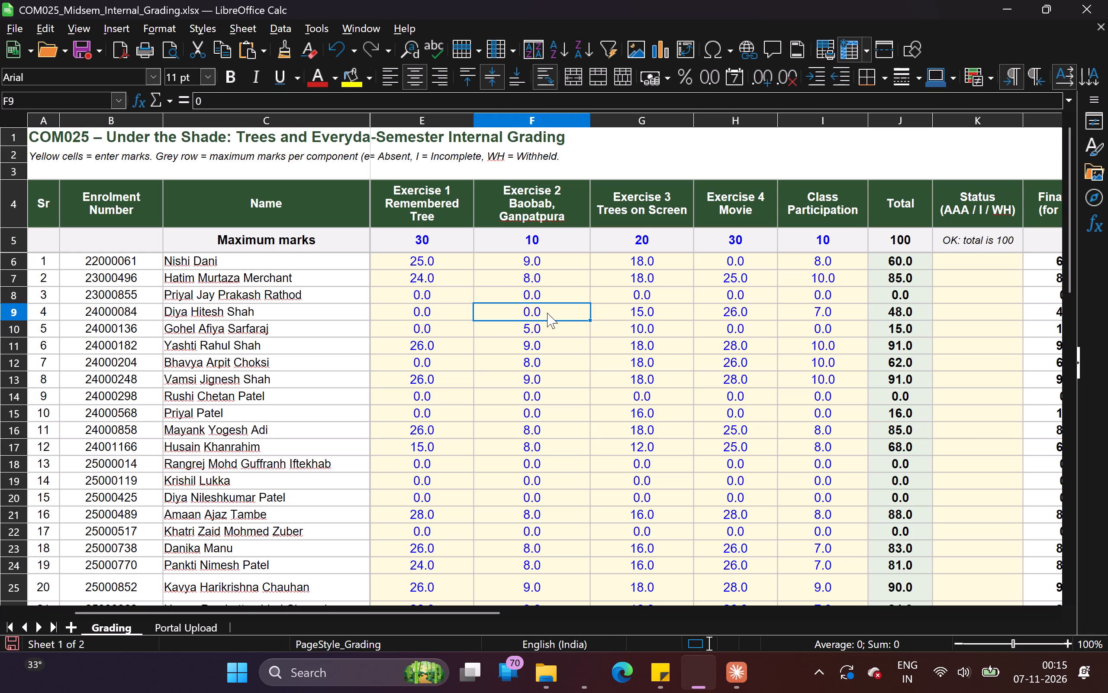
{"action": "key", "text": "8"}
{"action": "left_click", "coordinate": [579, 335]}
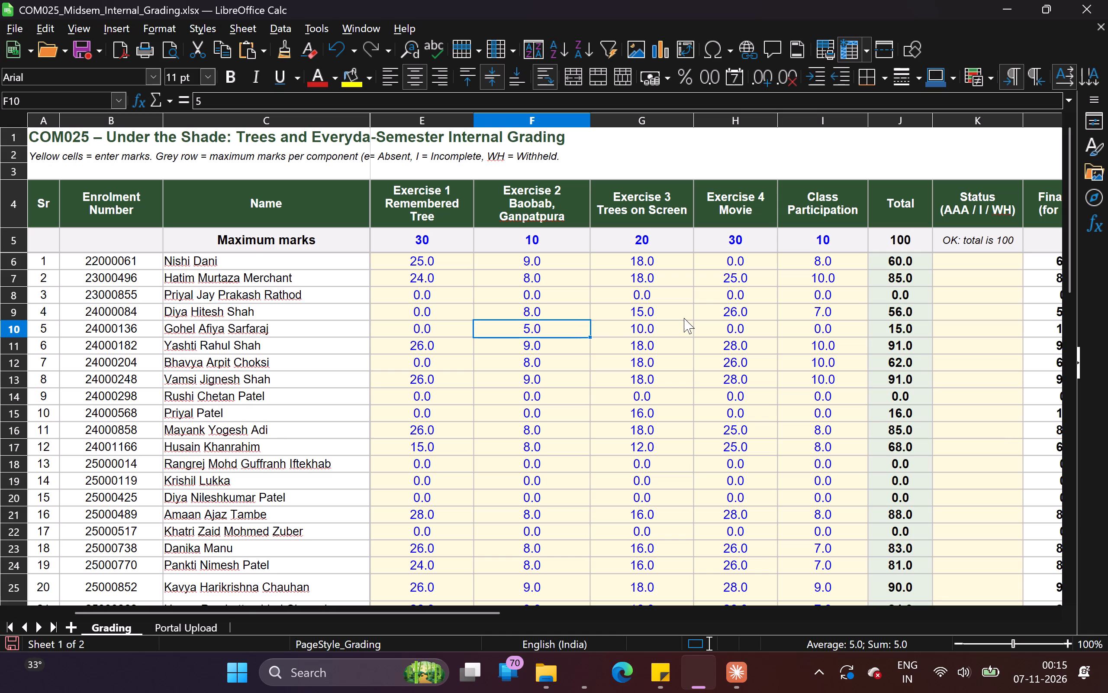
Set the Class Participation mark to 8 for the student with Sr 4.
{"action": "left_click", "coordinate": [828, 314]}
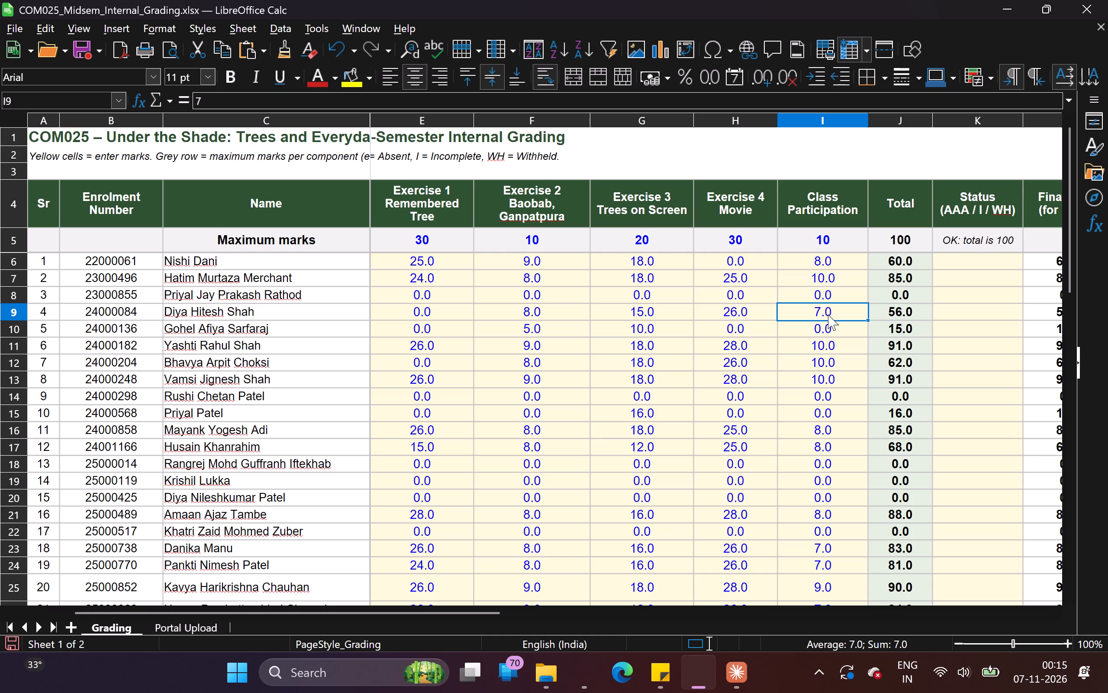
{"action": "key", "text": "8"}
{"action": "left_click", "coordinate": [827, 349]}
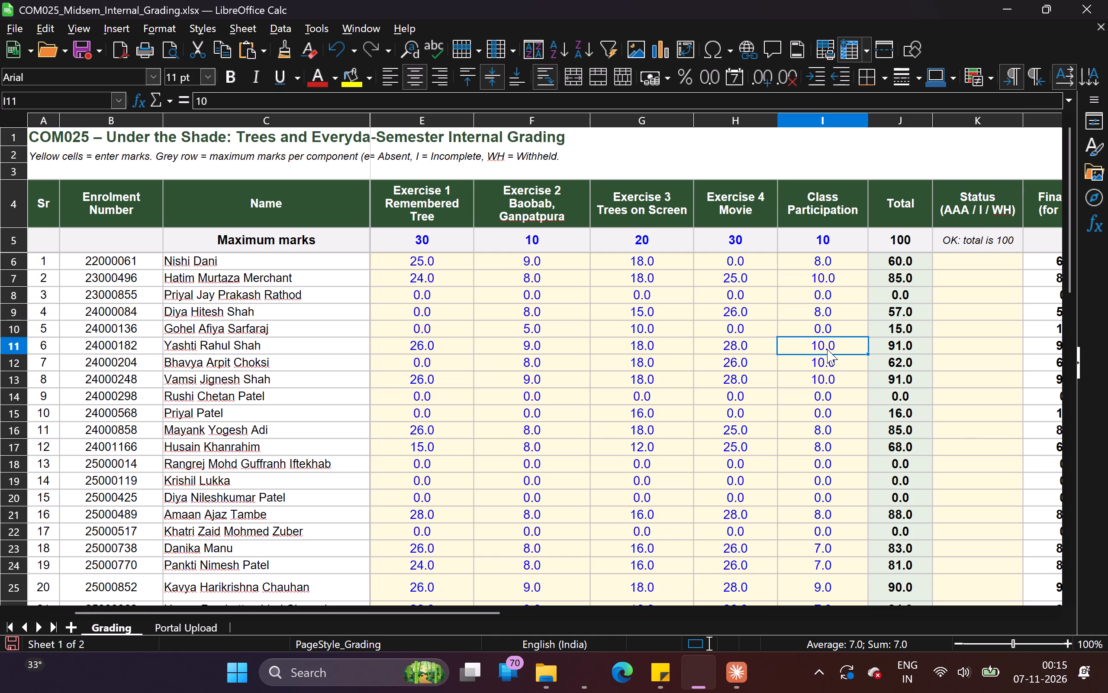
Change the Class Participation mark to 10 for the student with Sr 4.
{"action": "left_click", "coordinate": [831, 310]}
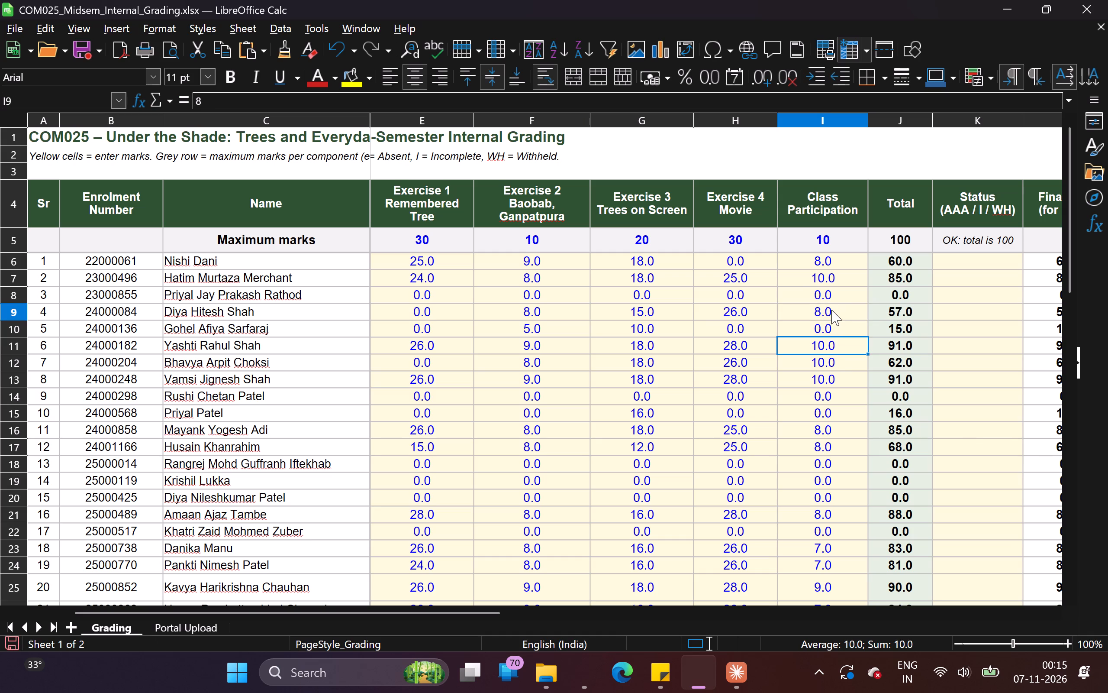
{"action": "type", "text": "10"}
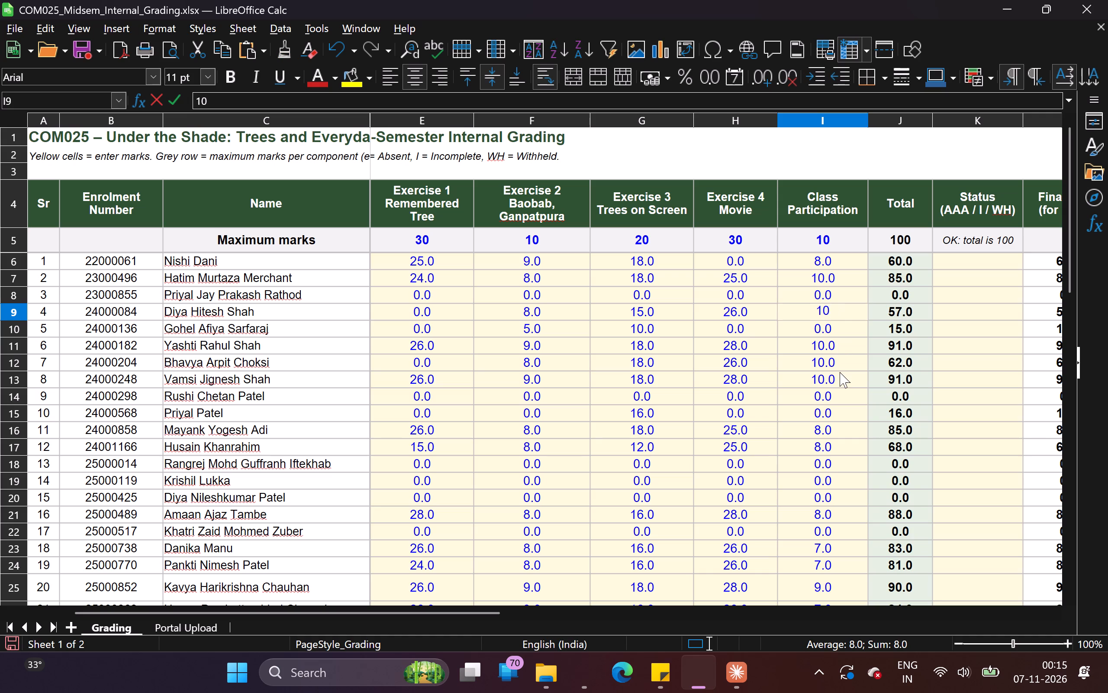
{"action": "left_click", "coordinate": [840, 372]}
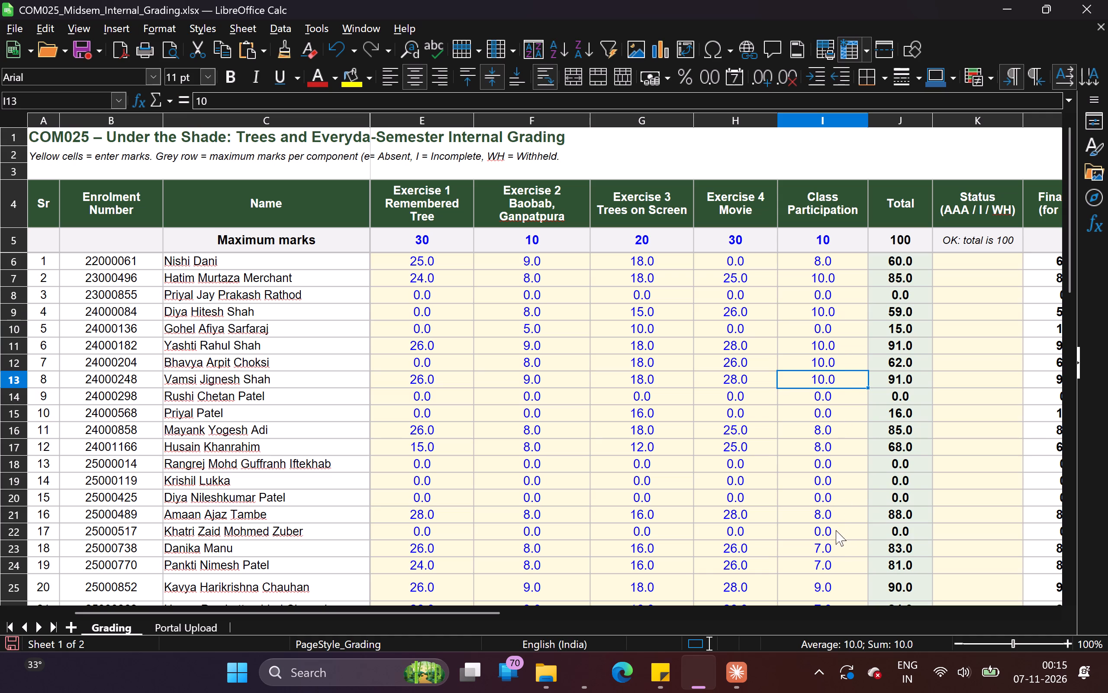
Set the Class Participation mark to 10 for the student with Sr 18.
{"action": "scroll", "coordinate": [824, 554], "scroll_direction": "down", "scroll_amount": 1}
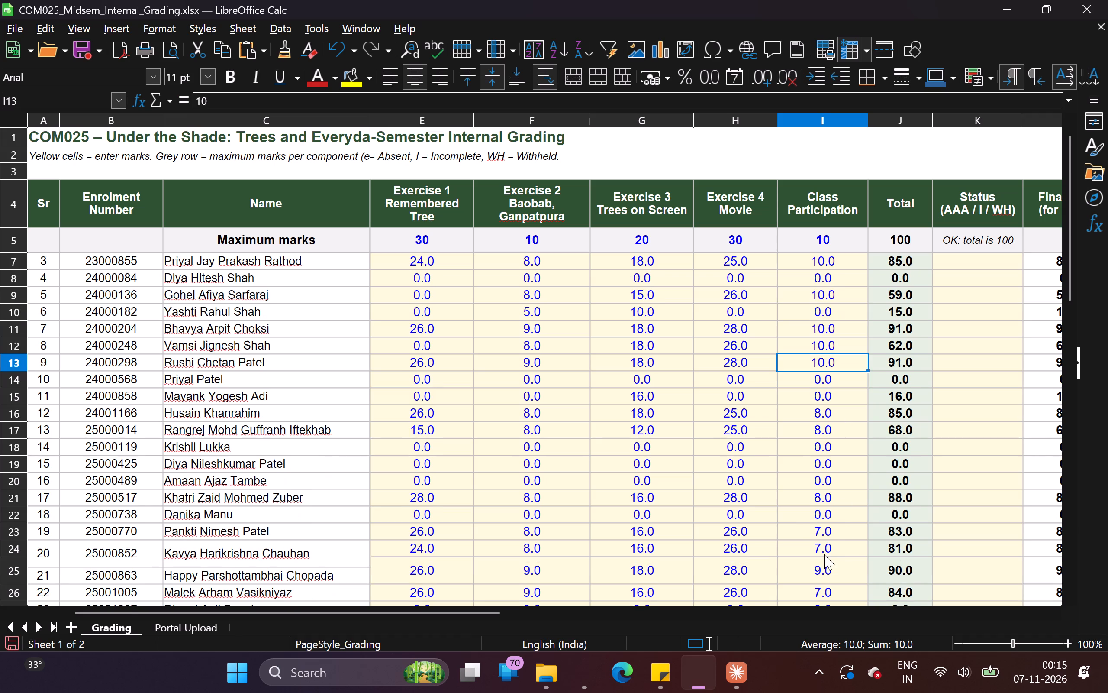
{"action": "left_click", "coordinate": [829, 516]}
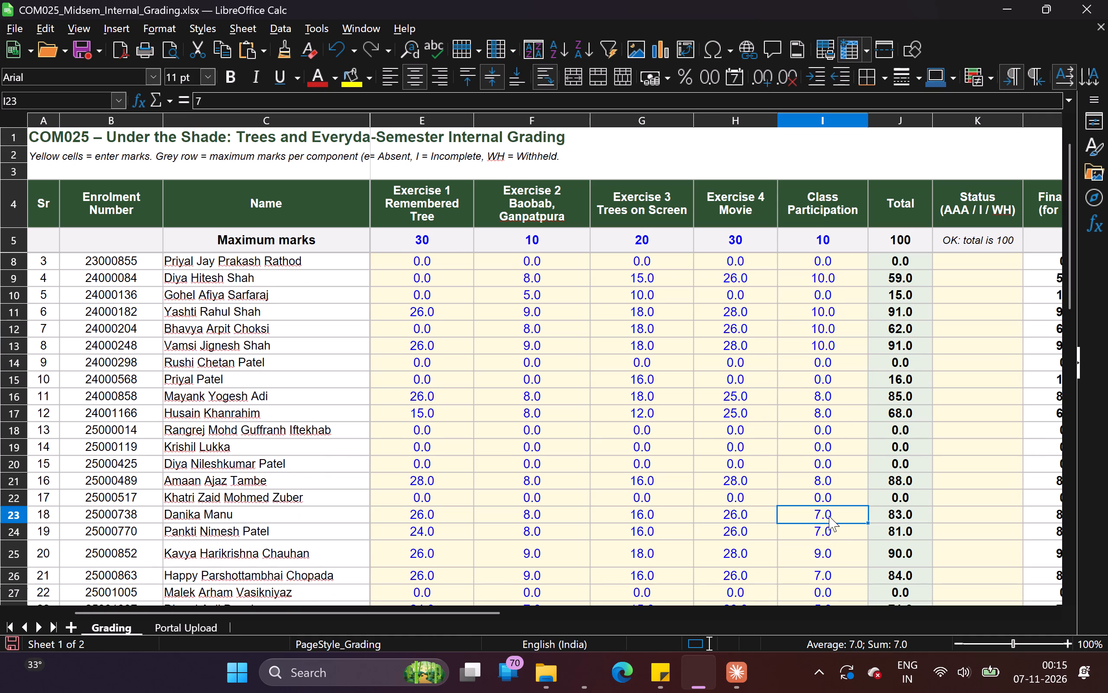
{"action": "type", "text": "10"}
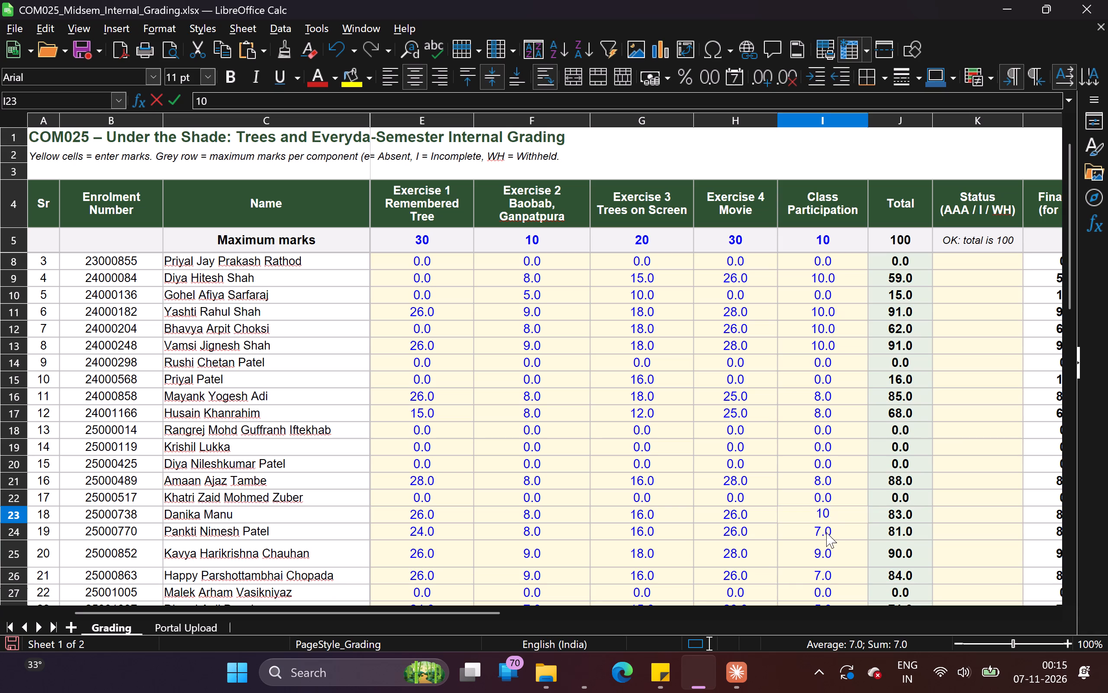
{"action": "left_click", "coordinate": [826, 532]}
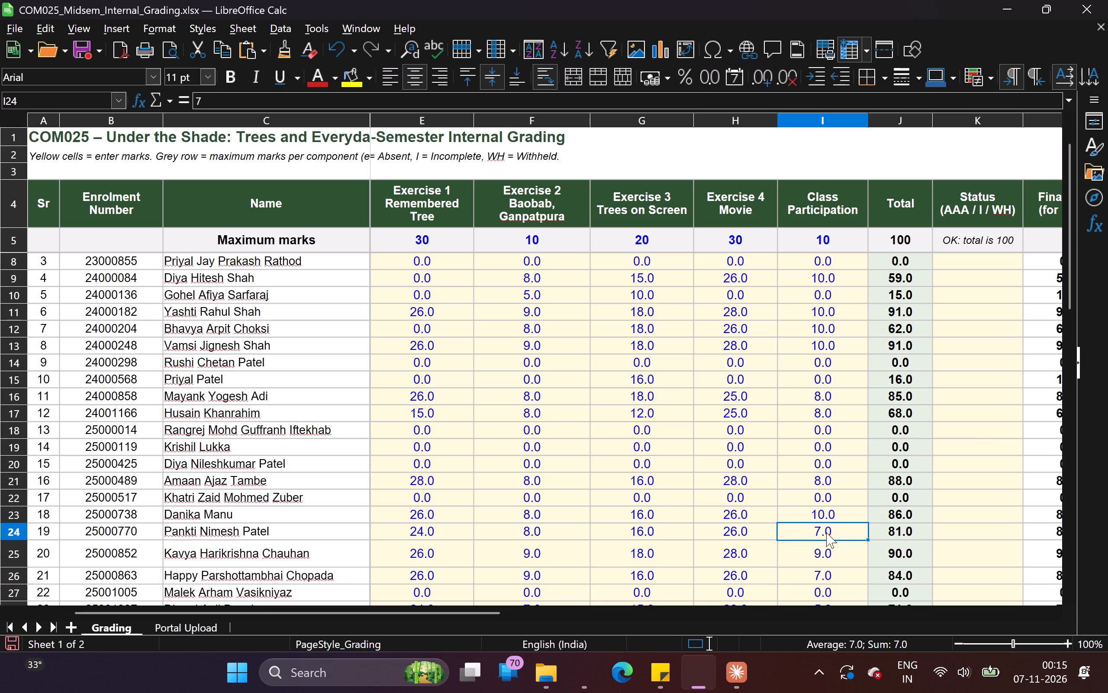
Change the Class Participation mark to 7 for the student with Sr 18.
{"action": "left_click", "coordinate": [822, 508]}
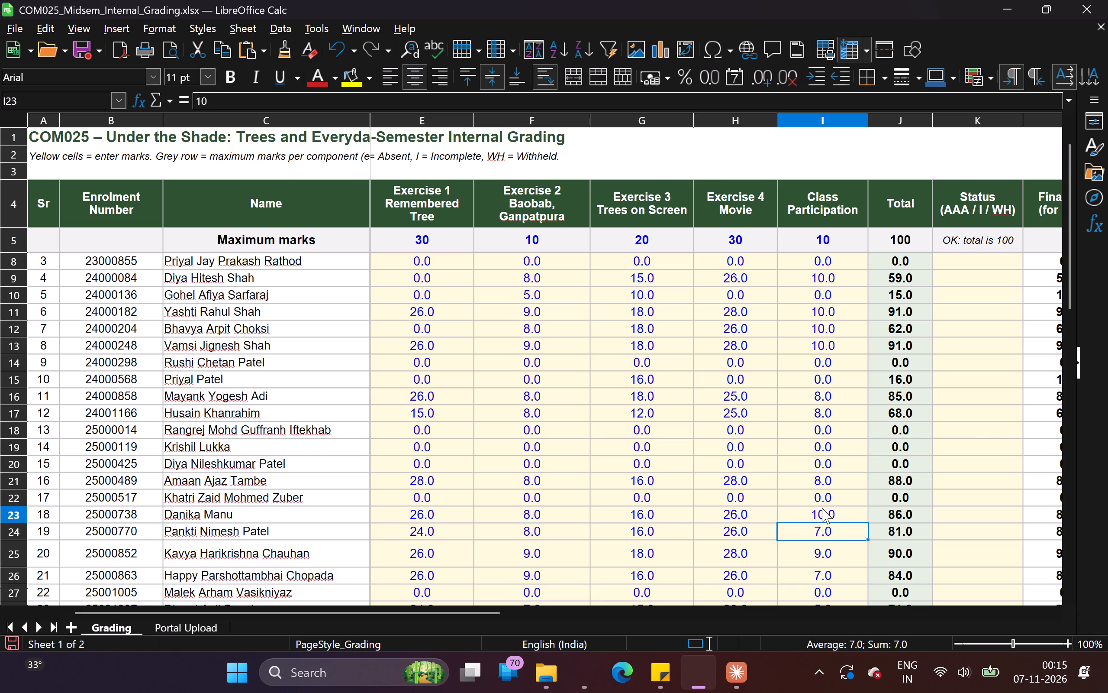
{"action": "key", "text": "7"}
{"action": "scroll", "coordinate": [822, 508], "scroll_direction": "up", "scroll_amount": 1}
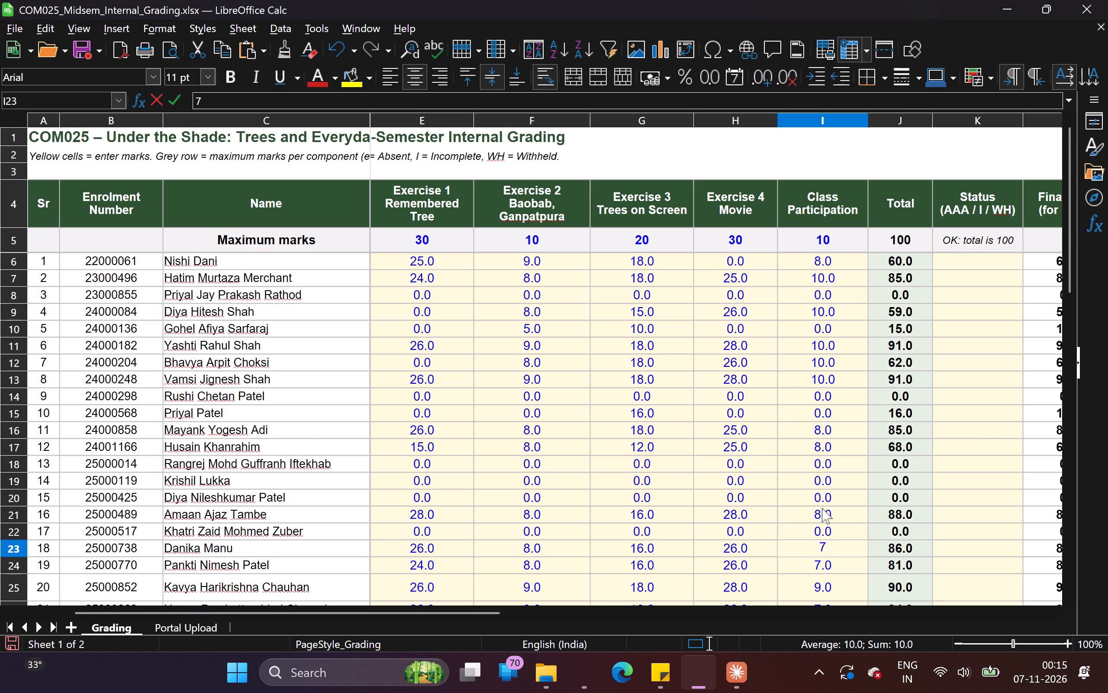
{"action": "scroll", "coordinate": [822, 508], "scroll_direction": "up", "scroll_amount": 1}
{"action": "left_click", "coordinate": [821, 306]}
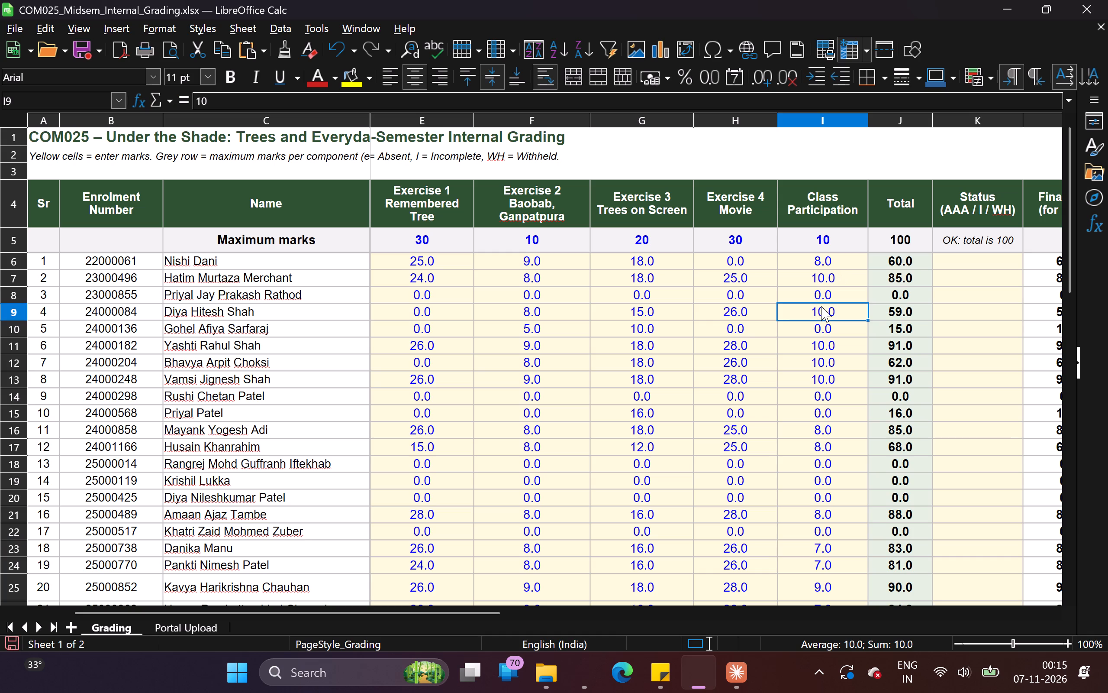
Change the Exercise 3 Trees on Screen mark to 17 for the student with Sr 4.
{"action": "scroll", "coordinate": [821, 306], "scroll_direction": "up", "scroll_amount": 2}
{"action": "left_click", "coordinate": [656, 313]}
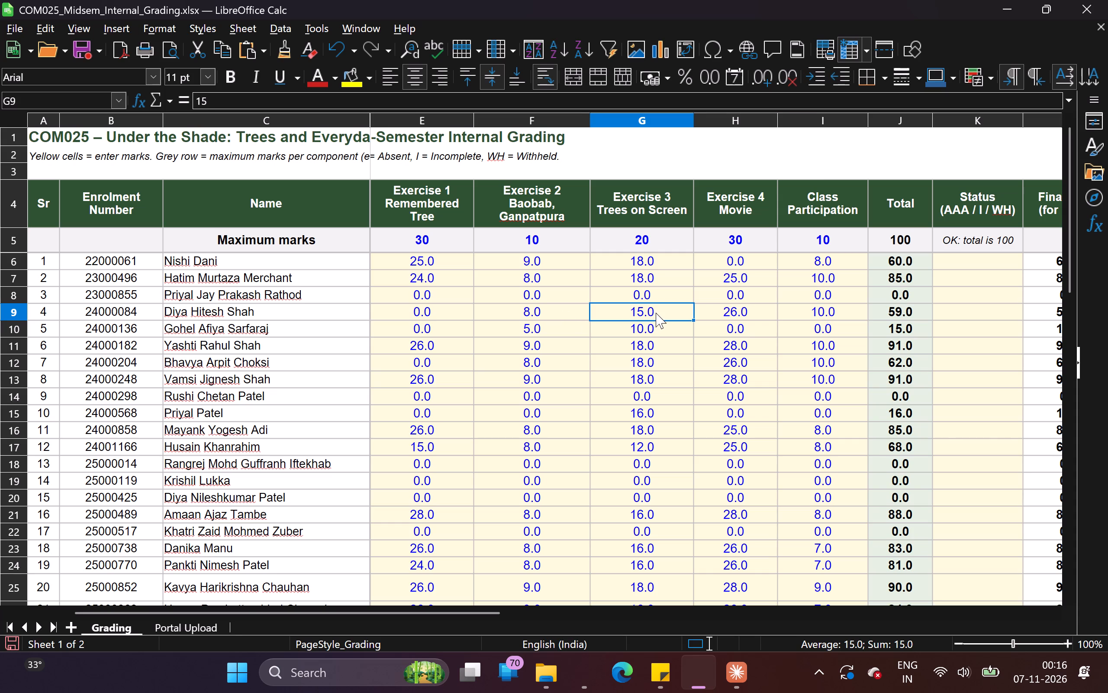
{"action": "type", "text": "17"}
{"action": "left_click", "coordinate": [711, 408]}
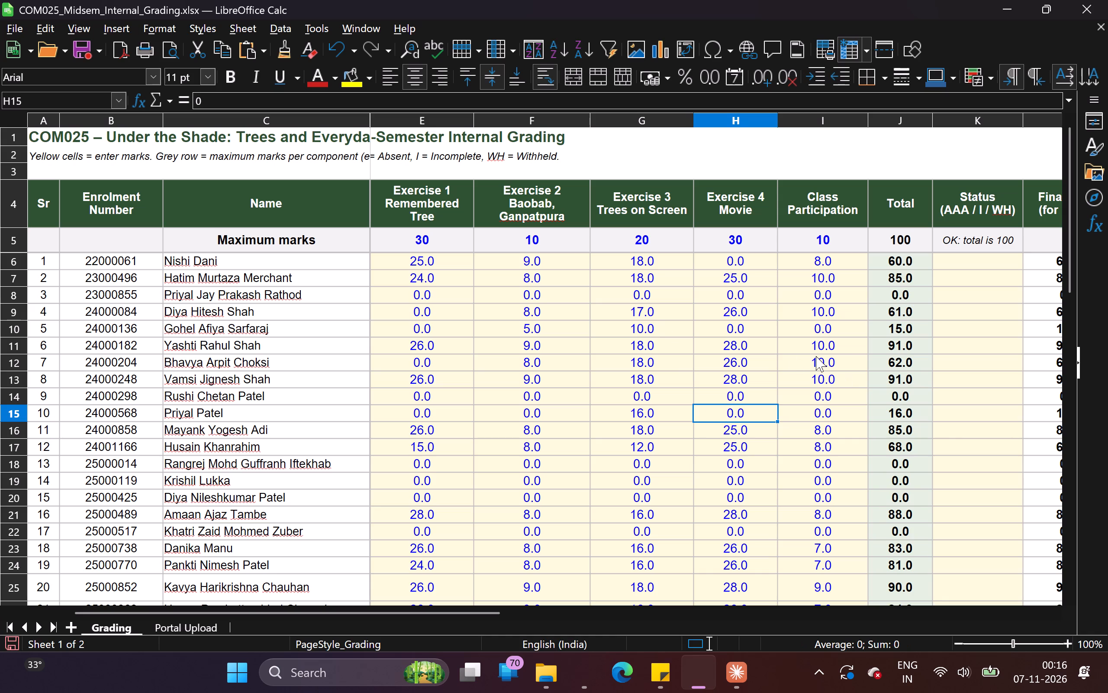
{"action": "scroll", "coordinate": [816, 356], "scroll_direction": "up", "scroll_amount": 1}
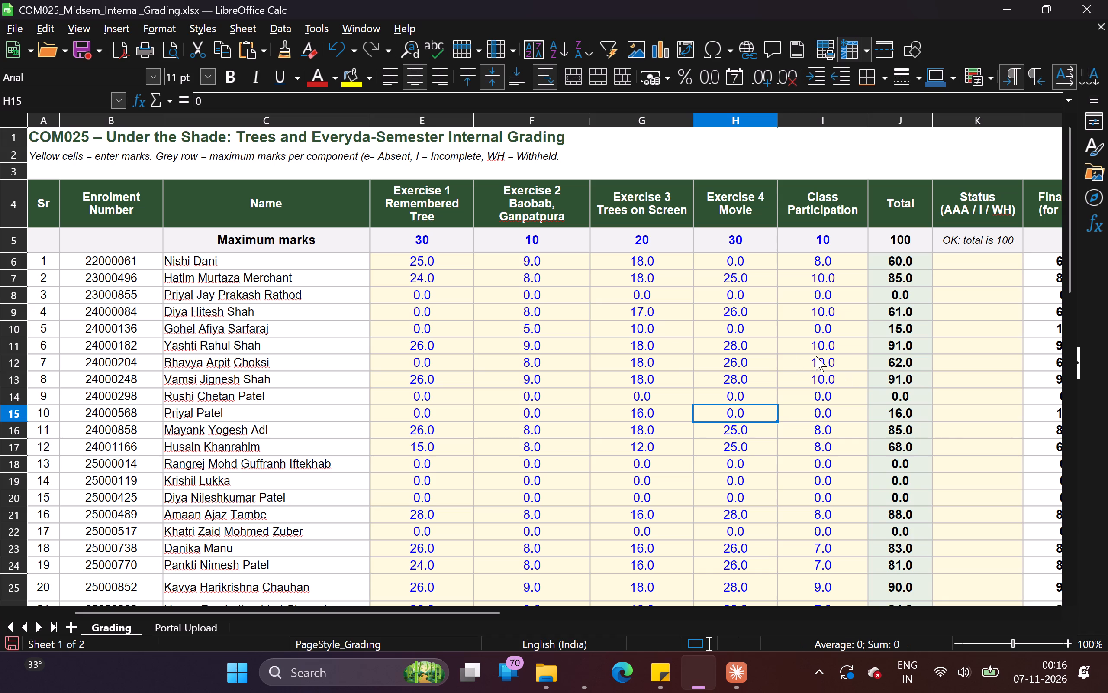
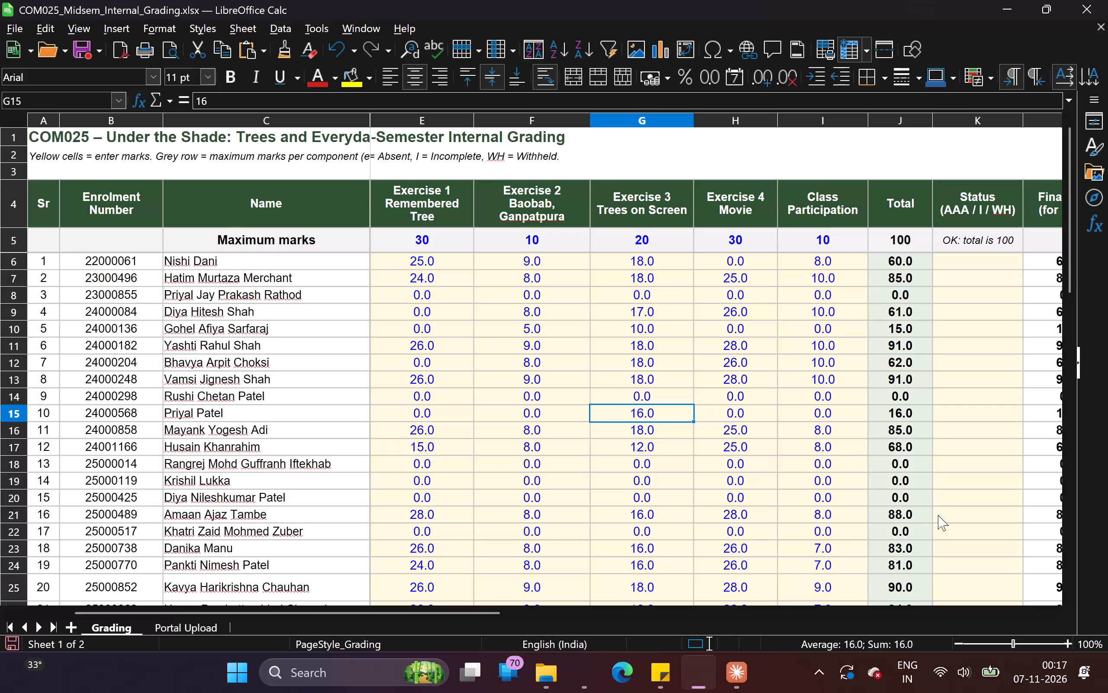
Take the grading spreadsheet window out of full-screen size and enlarge it to cover most of the browser behind it.
{"action": "scroll", "coordinate": [938, 515], "scroll_direction": "up", "scroll_amount": 2}
{"action": "left_click_drag", "start_coordinate": [901, 1], "coordinate": [691, 42]}
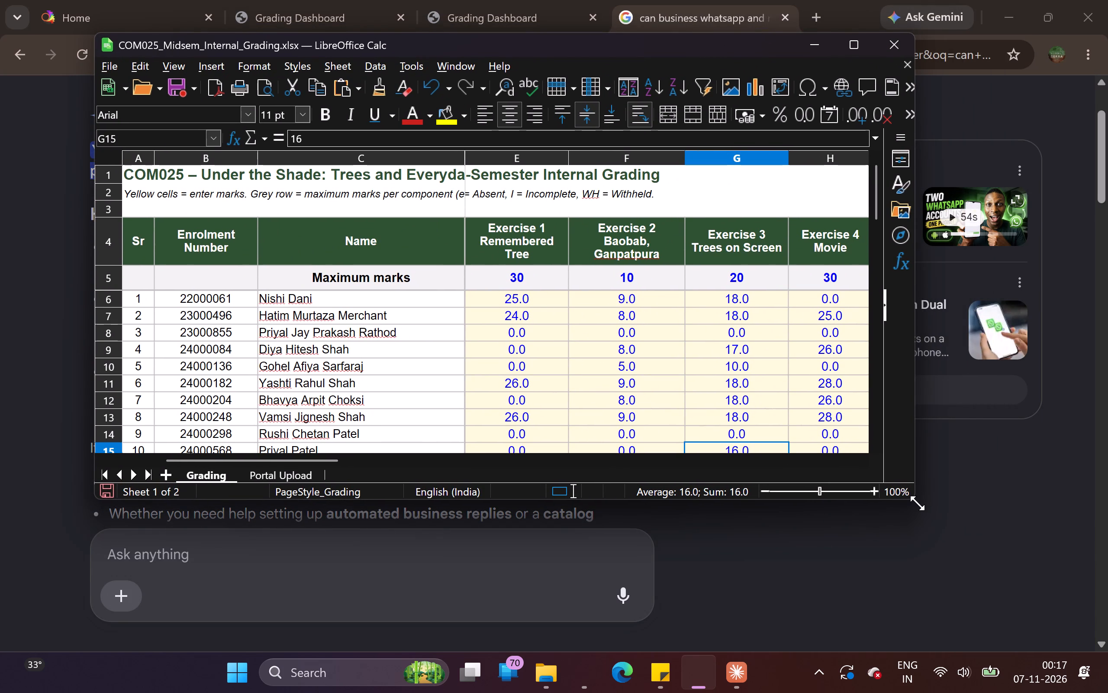
{"action": "left_click_drag", "start_coordinate": [917, 503], "coordinate": [1089, 649]}
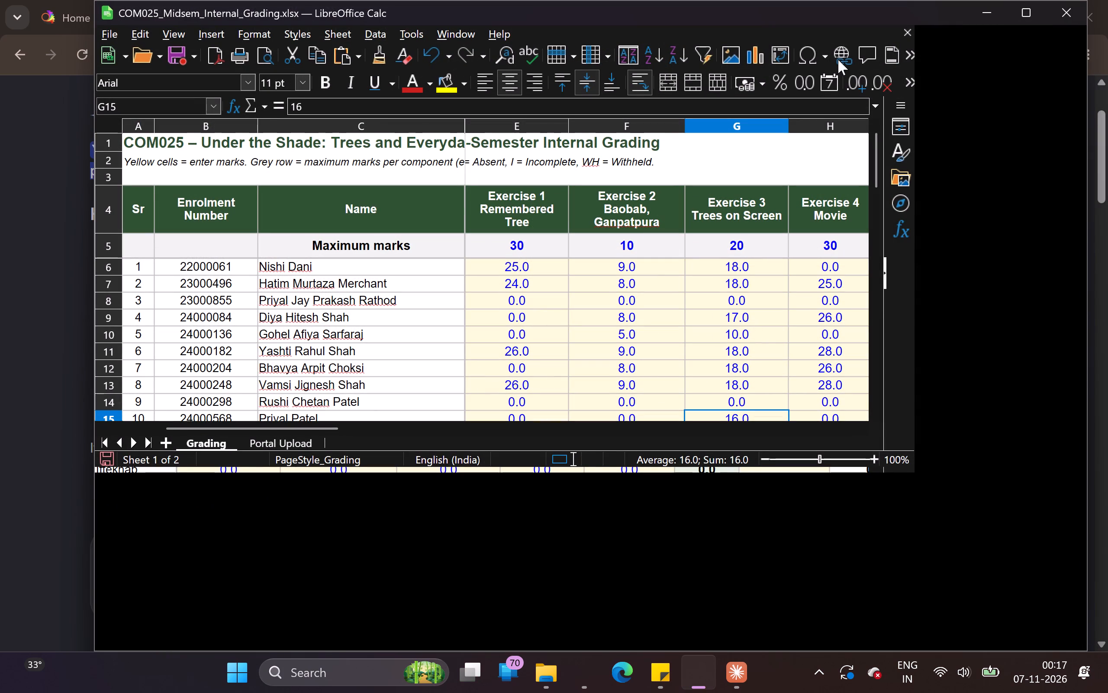
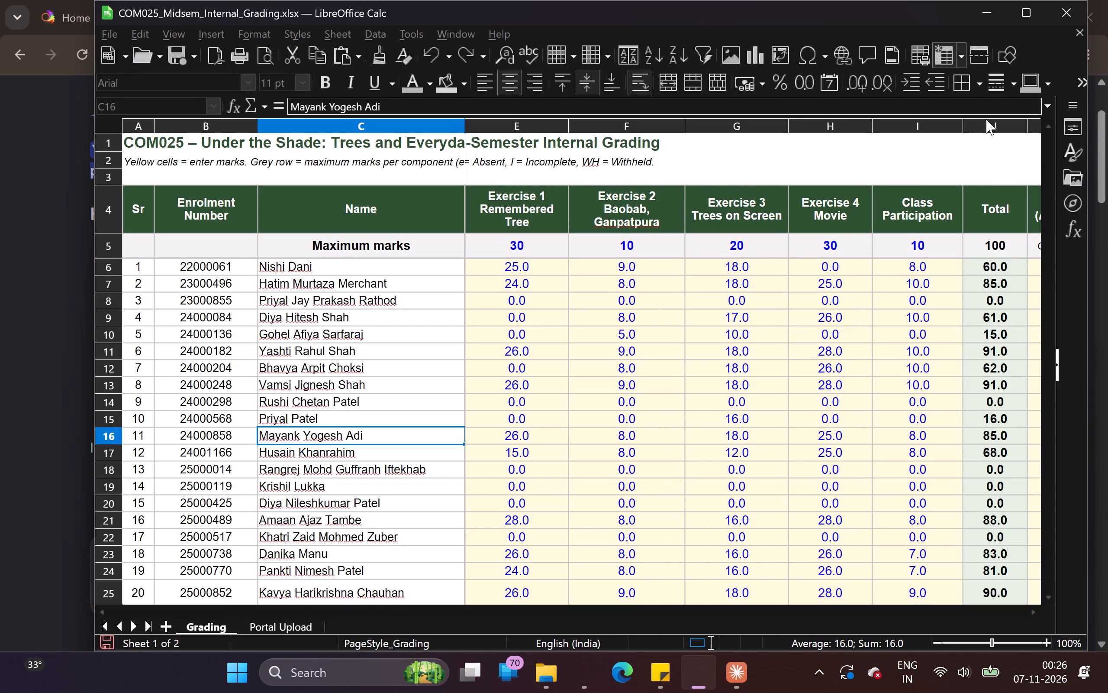
{"action": "left_click", "coordinate": [1026, 12]}
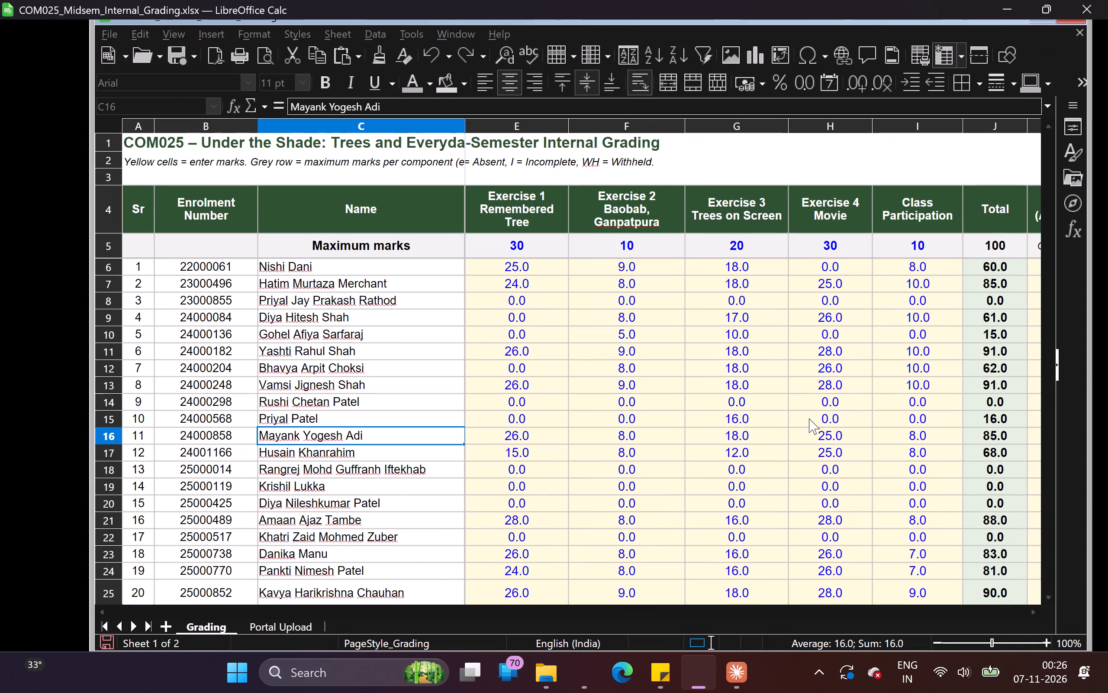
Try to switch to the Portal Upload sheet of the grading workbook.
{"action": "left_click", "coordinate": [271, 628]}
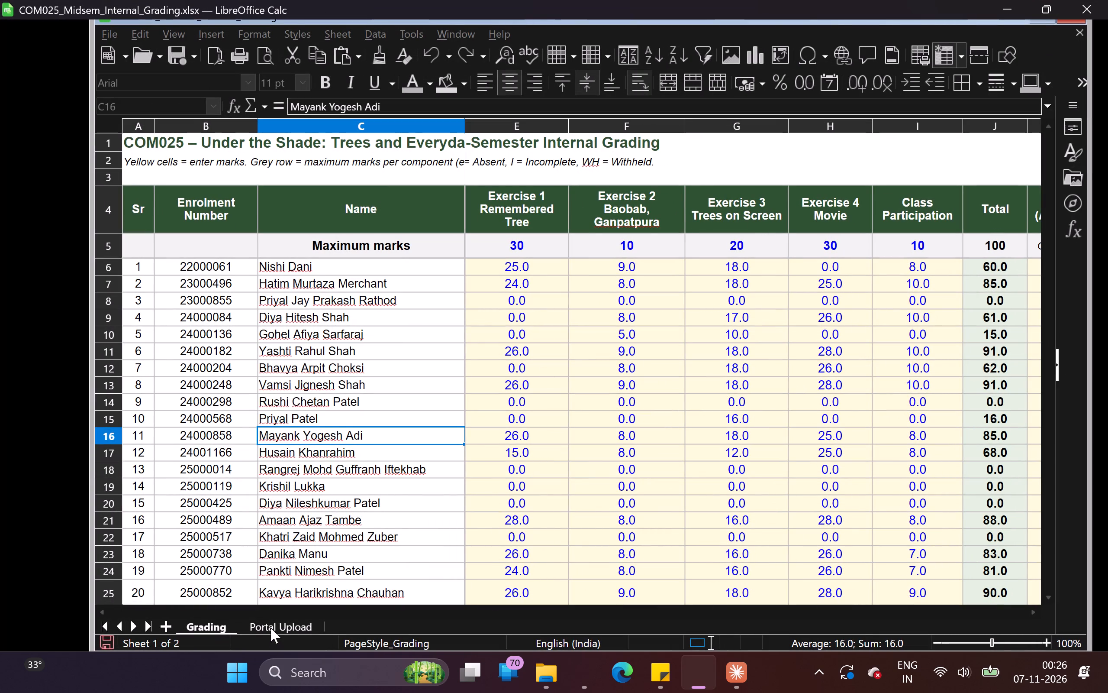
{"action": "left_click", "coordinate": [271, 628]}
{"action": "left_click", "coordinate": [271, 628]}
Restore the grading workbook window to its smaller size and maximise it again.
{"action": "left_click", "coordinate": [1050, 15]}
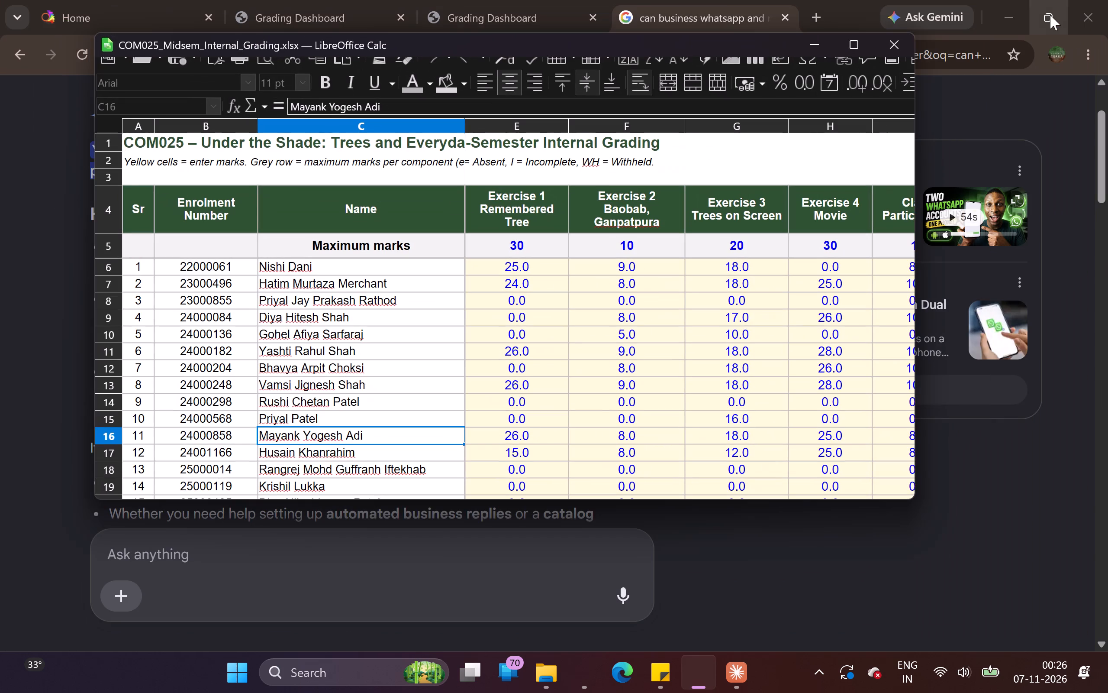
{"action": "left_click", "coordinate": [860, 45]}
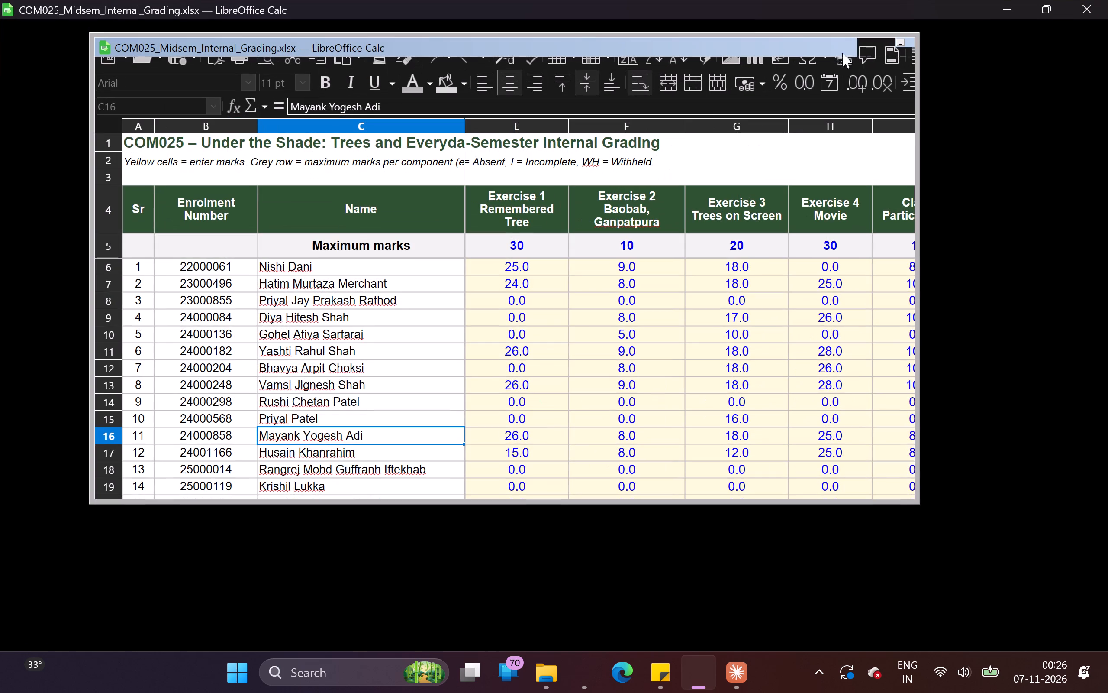
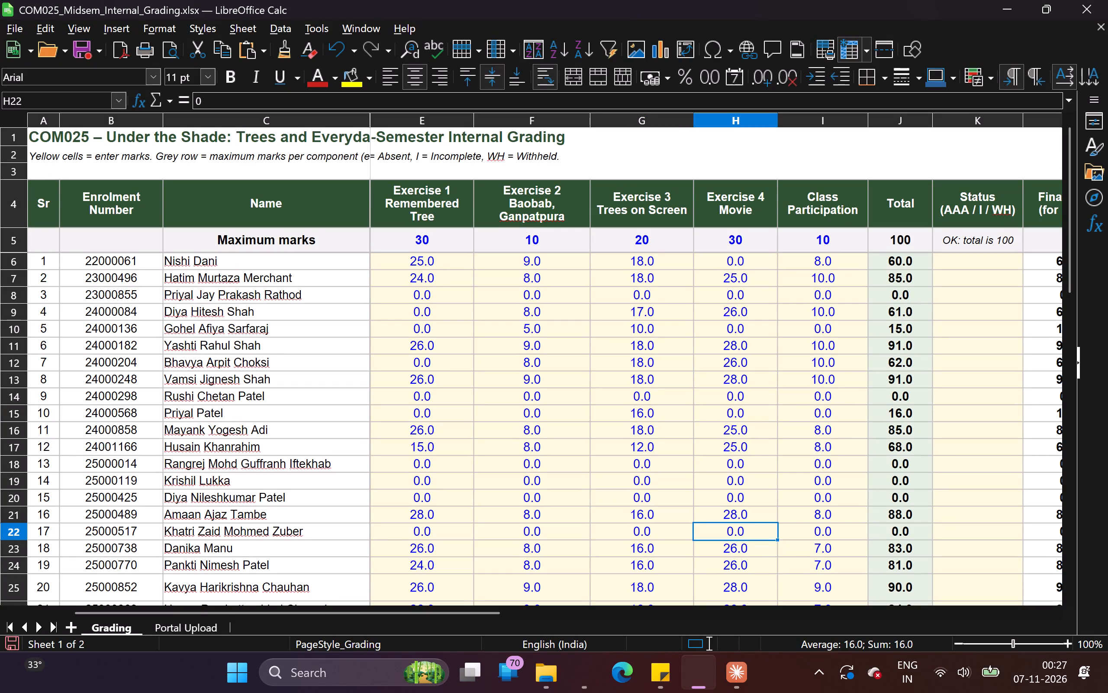
Switch to the Portal Upload sheet and open the Marks formula of the first student, in F5, for editing.
{"action": "left_click", "coordinate": [186, 627]}
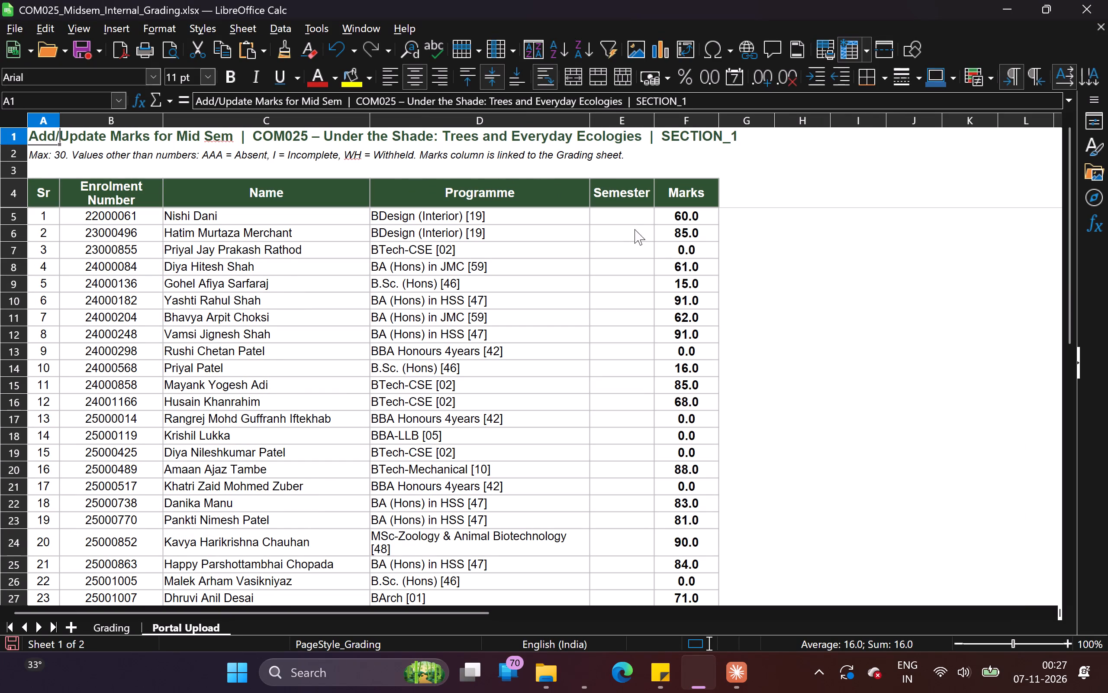
{"action": "left_click", "coordinate": [630, 217]}
{"action": "left_click", "coordinate": [695, 216]}
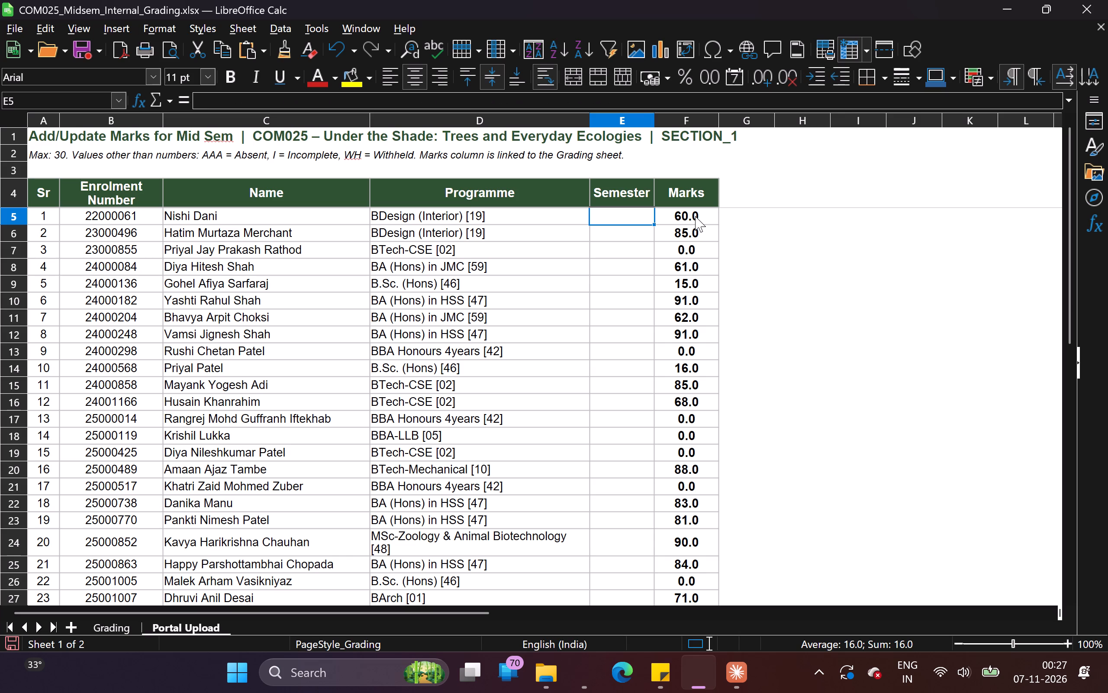
{"action": "left_click", "coordinate": [695, 216]}
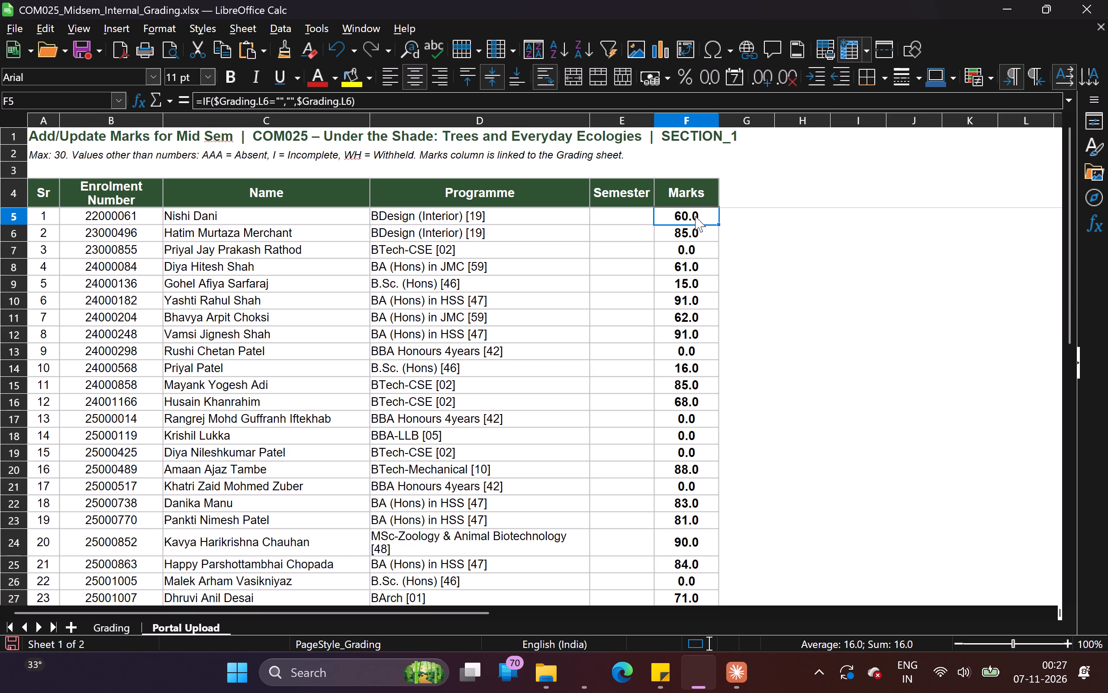
{"action": "left_click", "coordinate": [294, 99]}
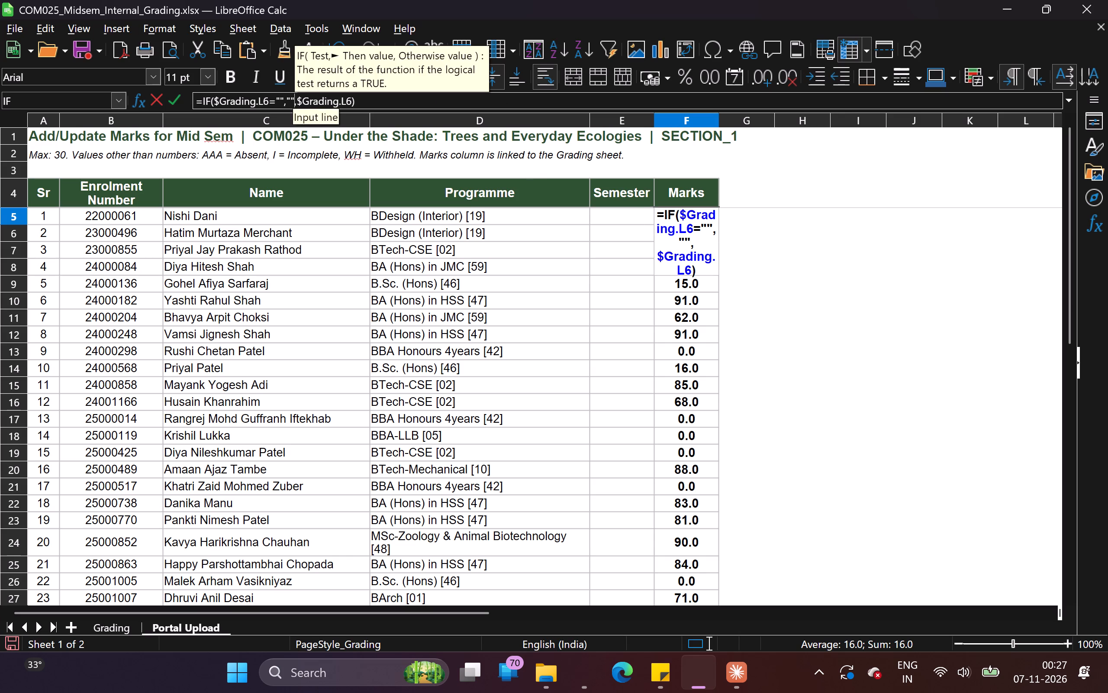
{"action": "left_click", "coordinate": [384, 104]}
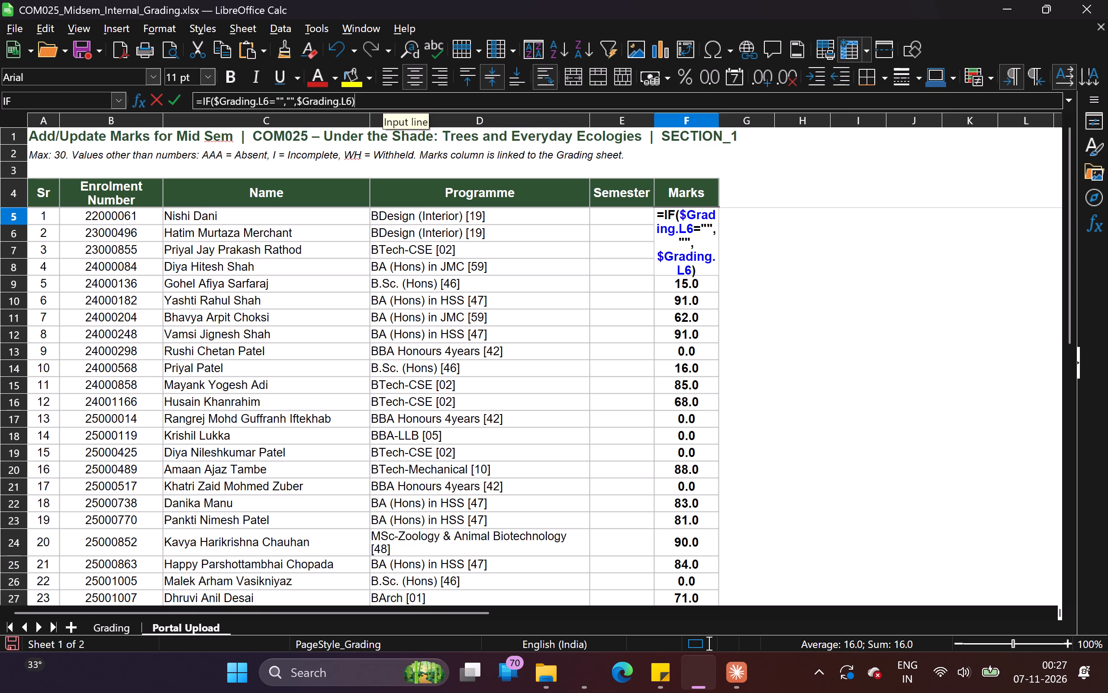
Examine the Final Entry (for portal) column on the Grading sheet, which the open Marks formula refers to.
{"action": "left_click", "coordinate": [100, 626]}
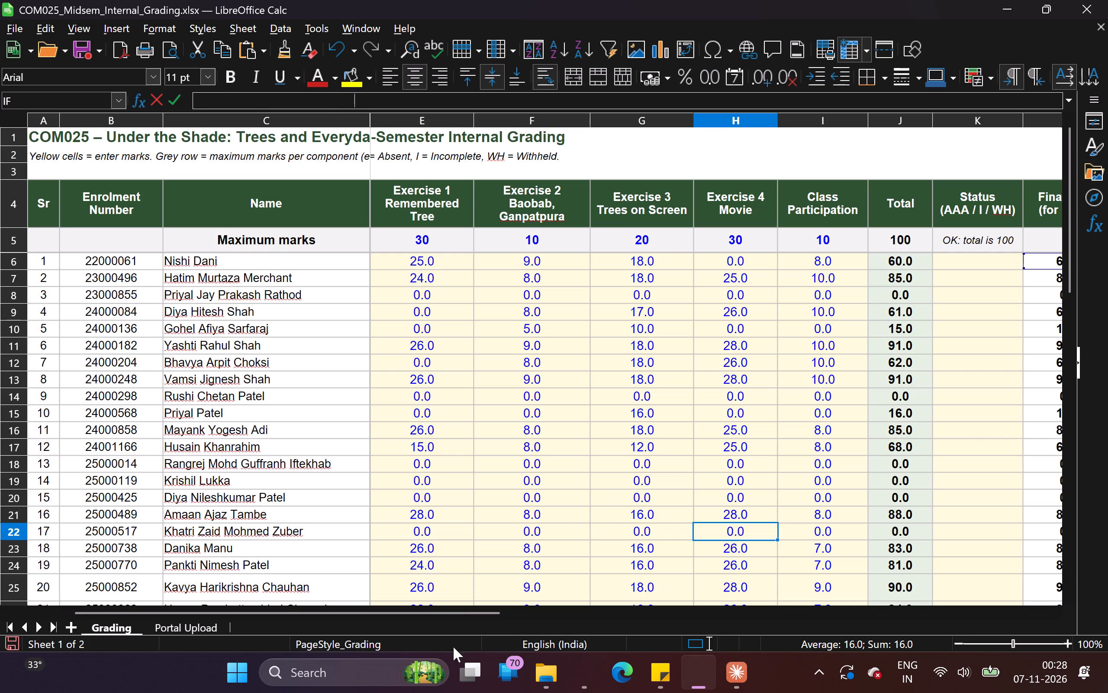
{"action": "left_click_drag", "start_coordinate": [450, 614], "coordinate": [501, 614]}
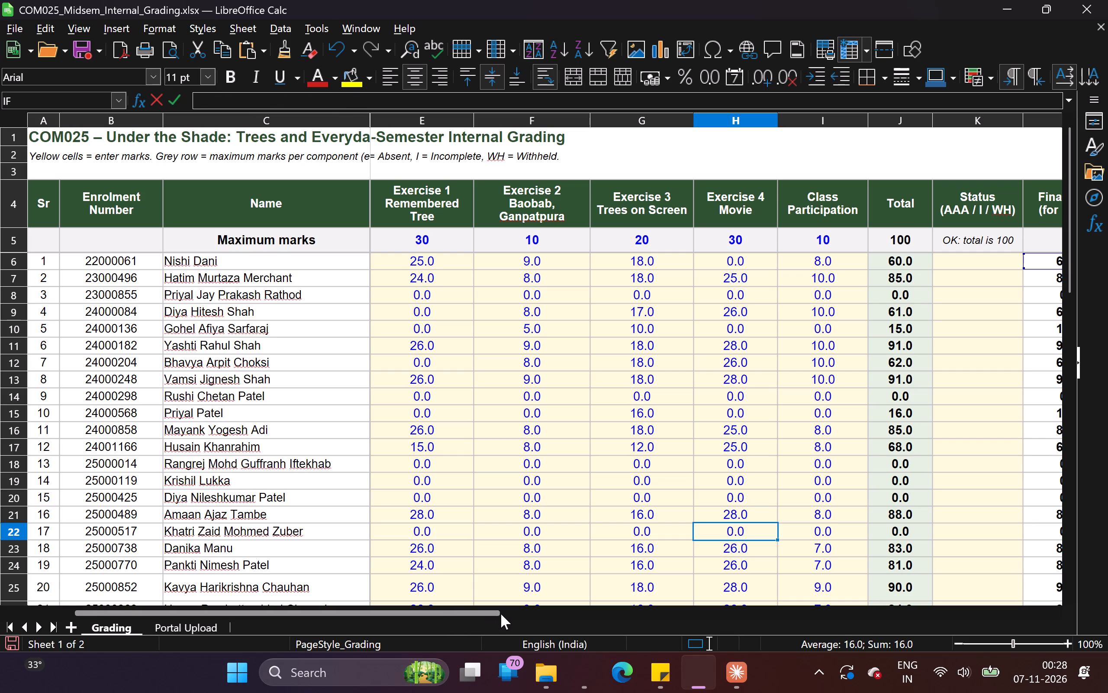
{"action": "left_click_drag", "start_coordinate": [501, 614], "coordinate": [502, 614]}
{"action": "left_click", "coordinate": [502, 614]}
{"action": "left_click_drag", "start_coordinate": [502, 614], "coordinate": [524, 624]}
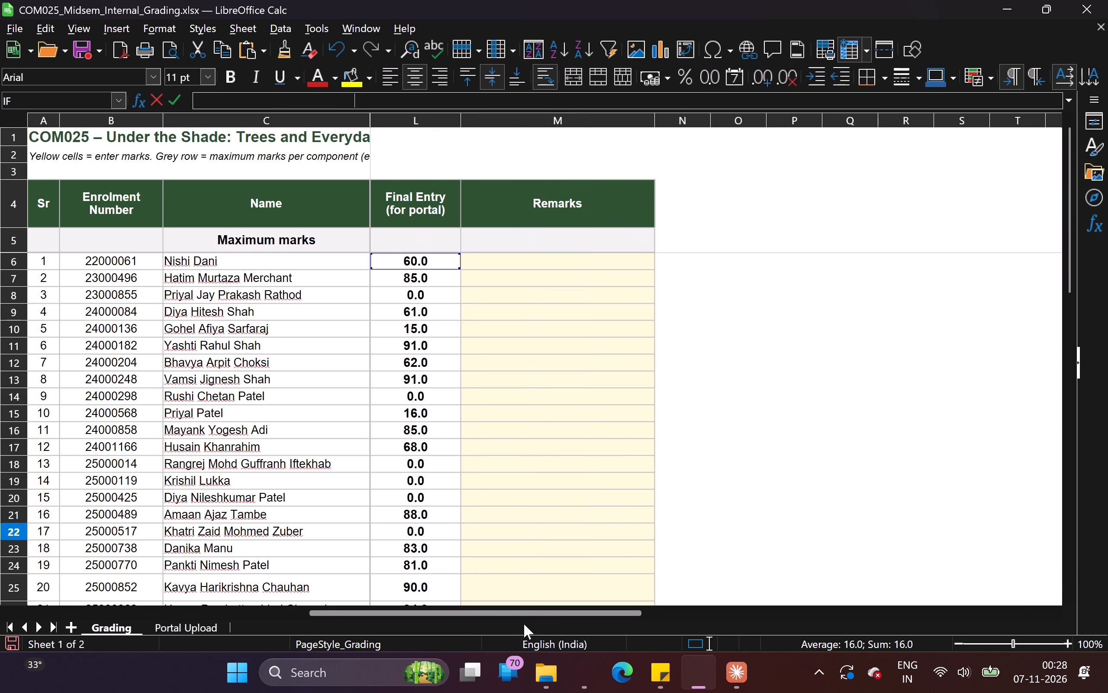
{"action": "left_click_drag", "start_coordinate": [524, 624], "coordinate": [454, 623]}
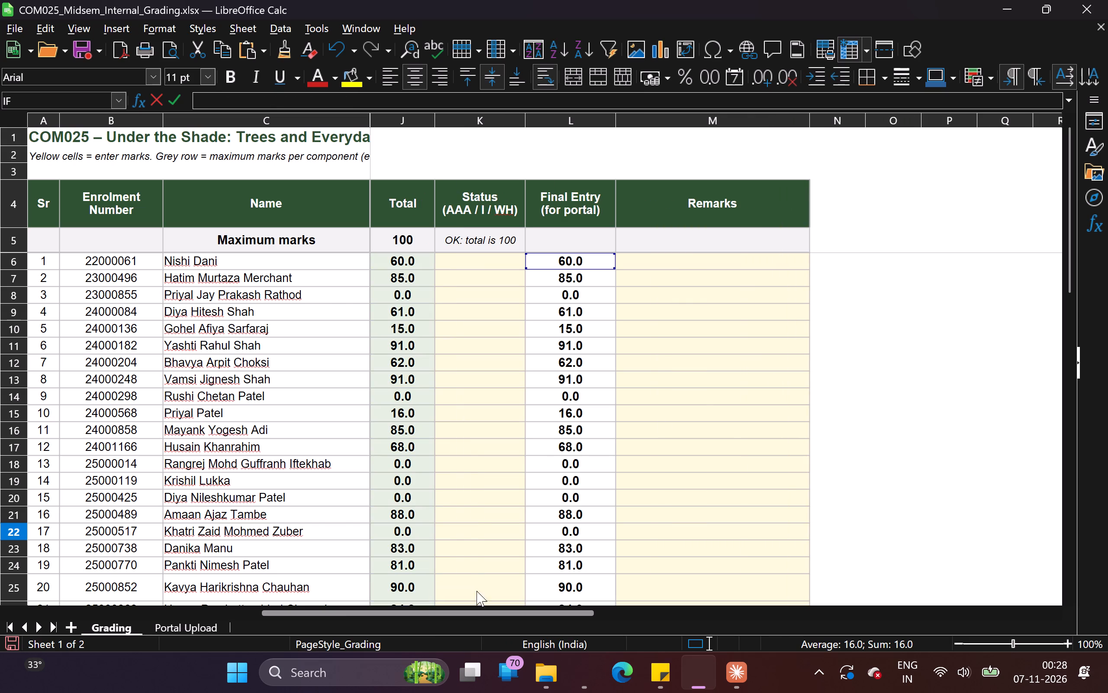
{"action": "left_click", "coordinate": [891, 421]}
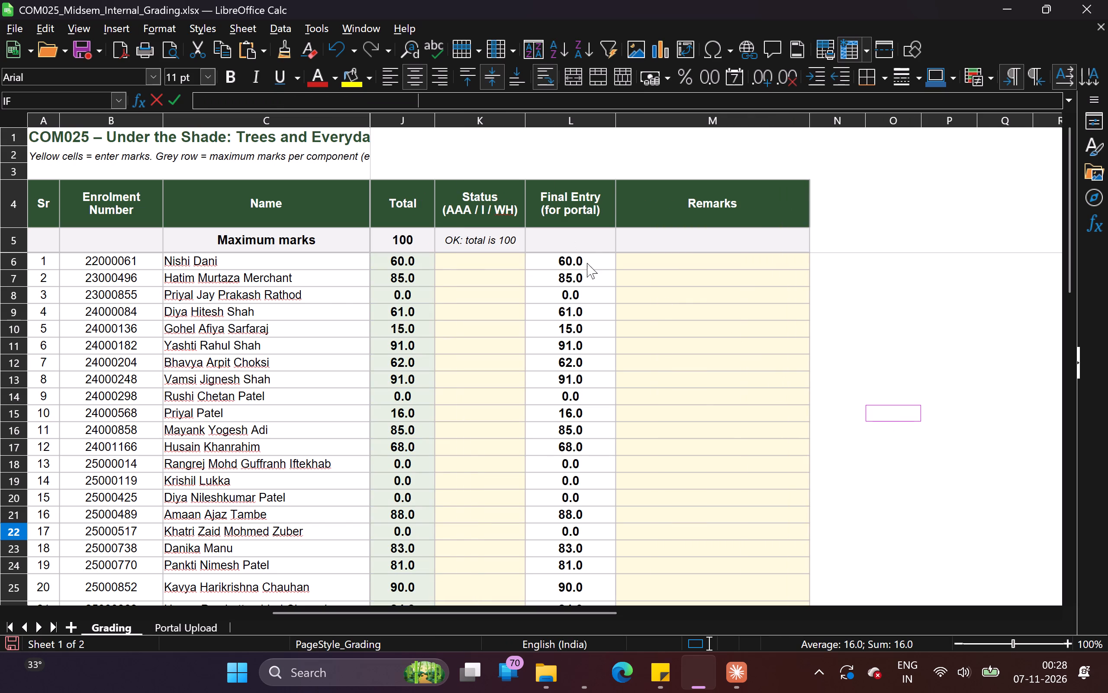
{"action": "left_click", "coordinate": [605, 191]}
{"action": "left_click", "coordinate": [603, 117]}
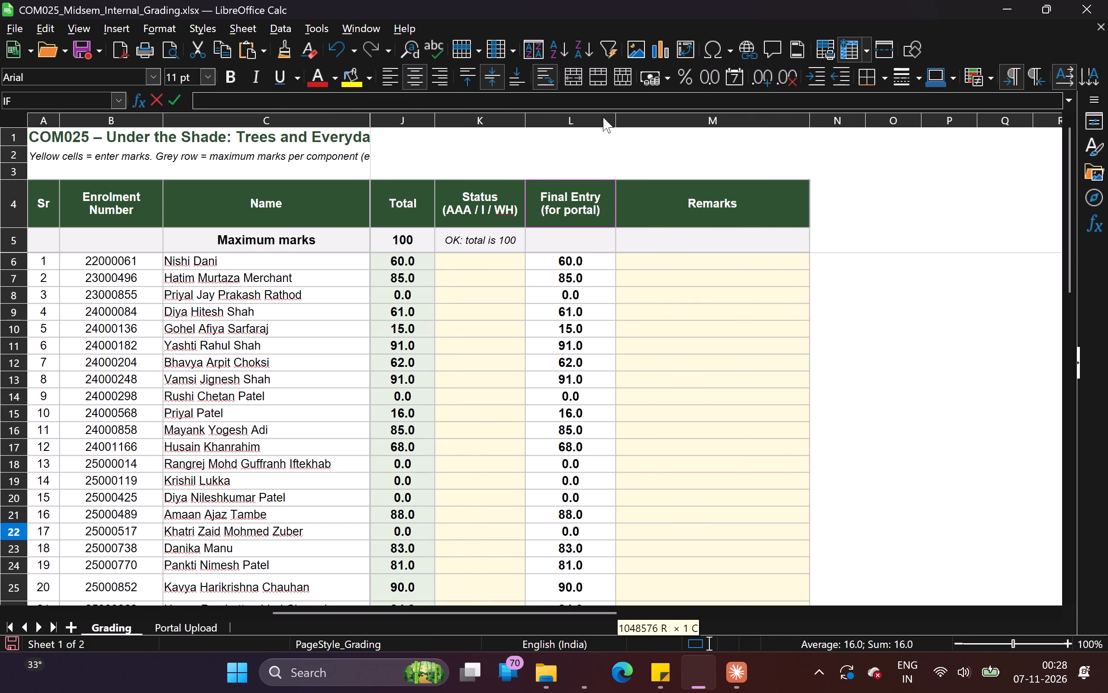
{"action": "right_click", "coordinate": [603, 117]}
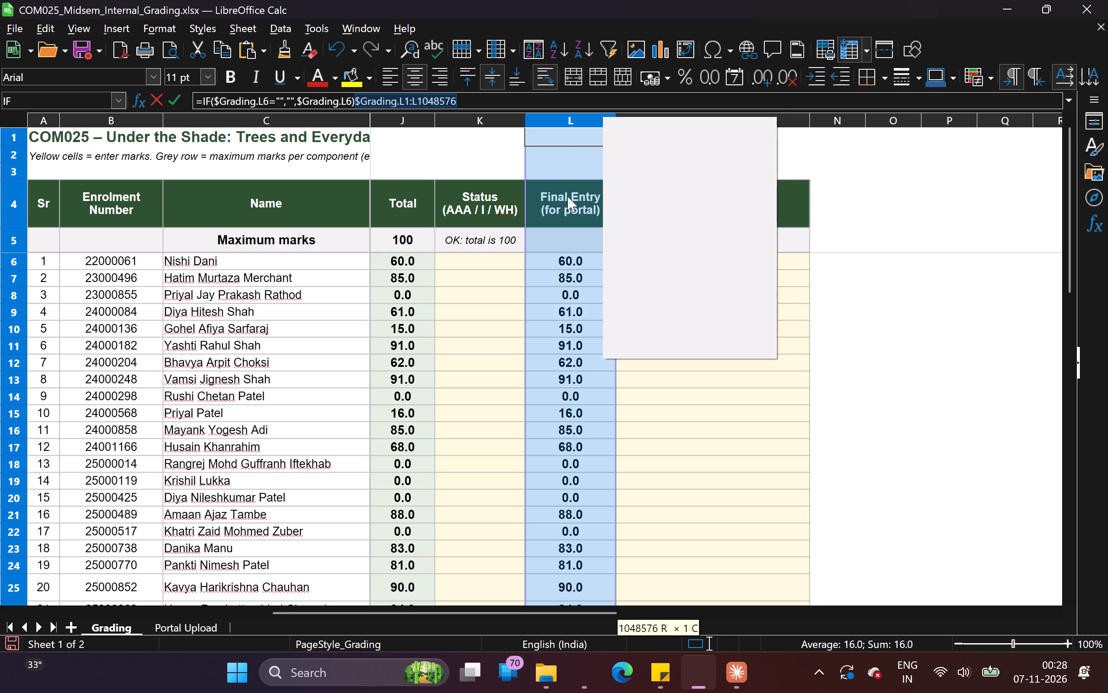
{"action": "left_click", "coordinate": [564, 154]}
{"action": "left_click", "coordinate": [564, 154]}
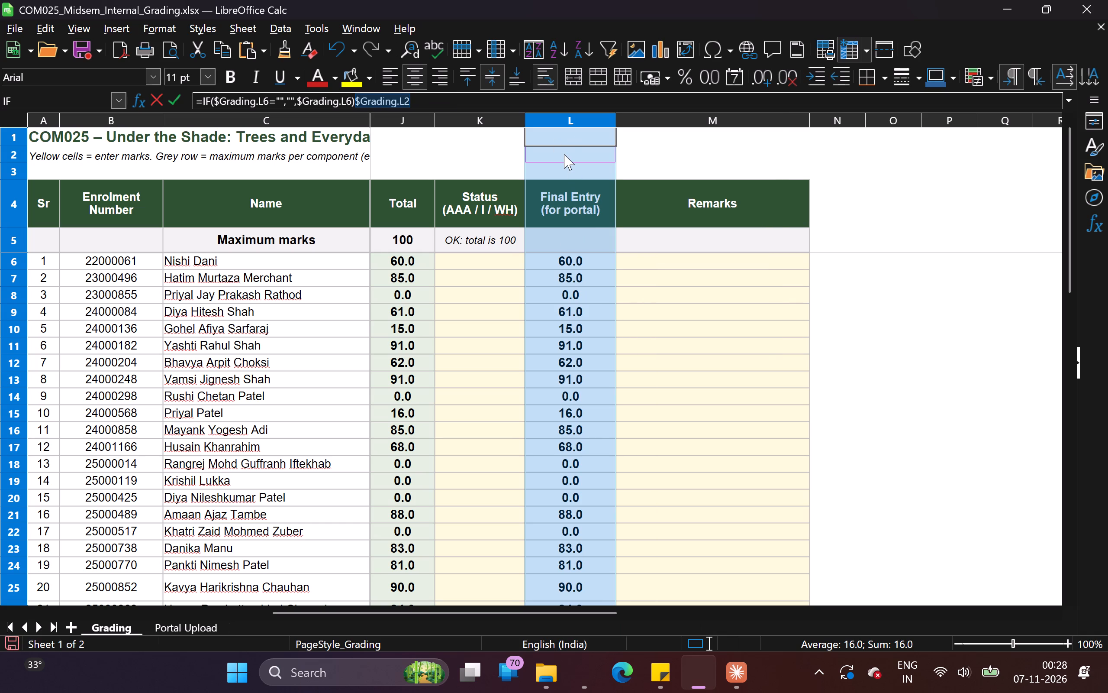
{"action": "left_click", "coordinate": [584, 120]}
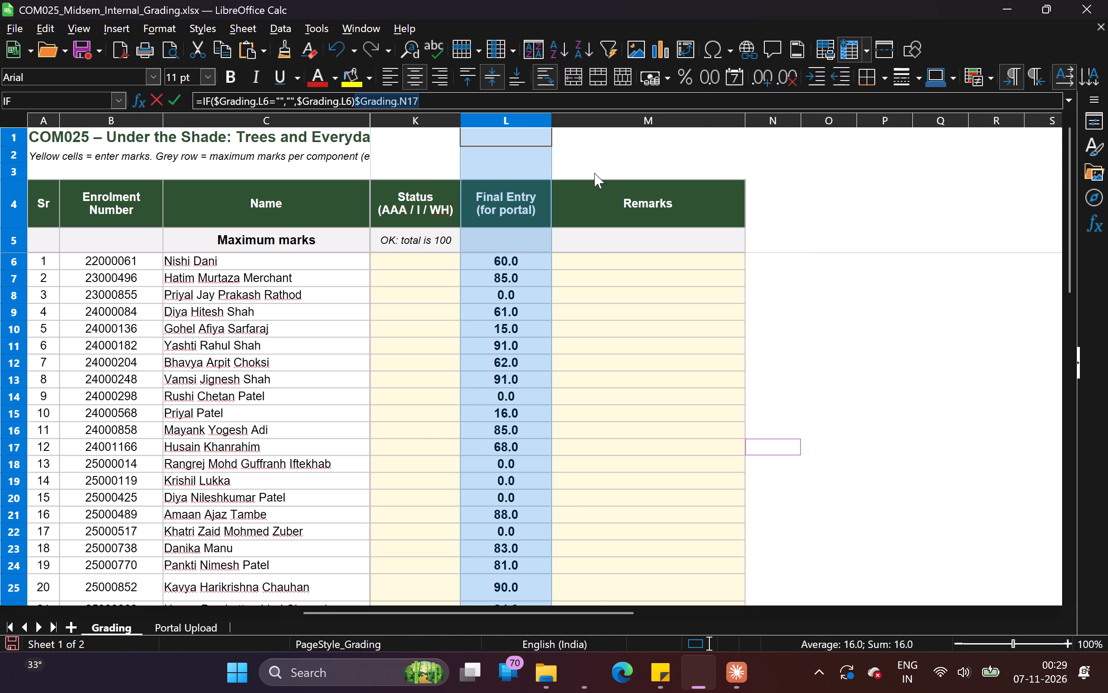
{"action": "left_click", "coordinate": [534, 258]}
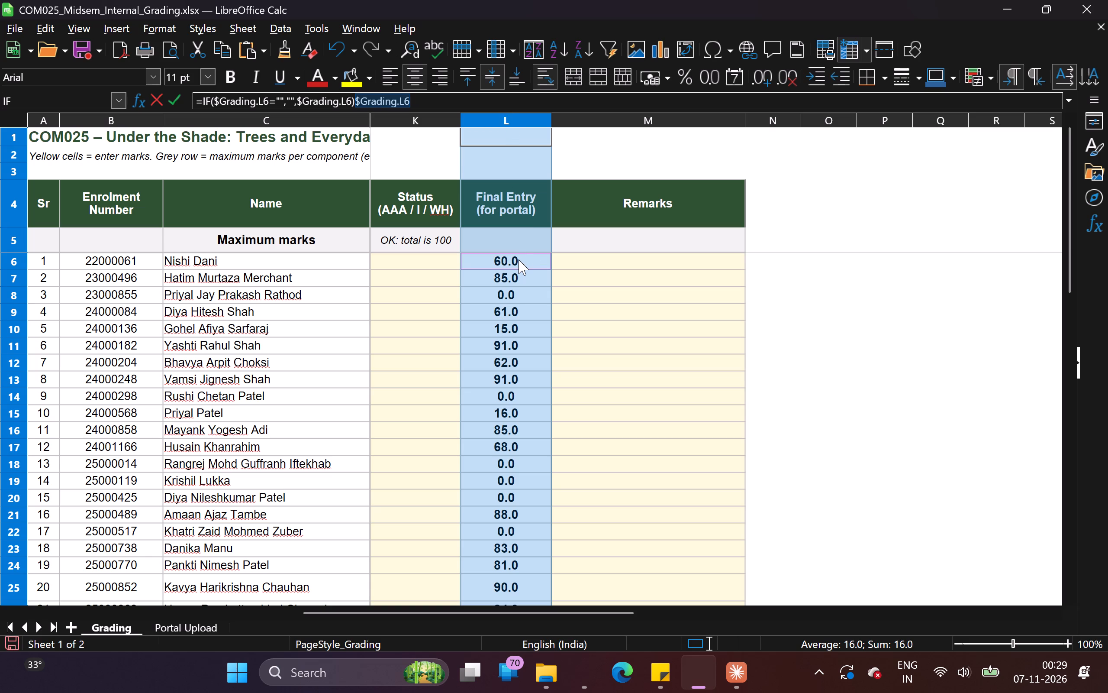
{"action": "left_click_drag", "start_coordinate": [548, 611], "coordinate": [463, 613]}
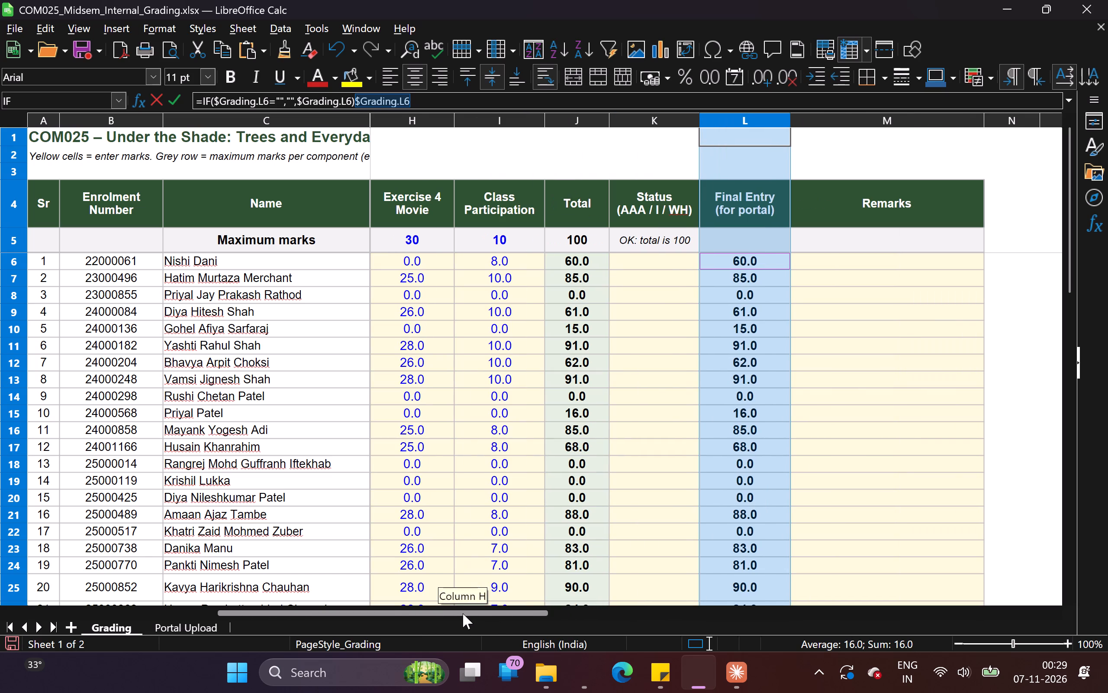
{"action": "left_click_drag", "start_coordinate": [463, 613], "coordinate": [458, 613]}
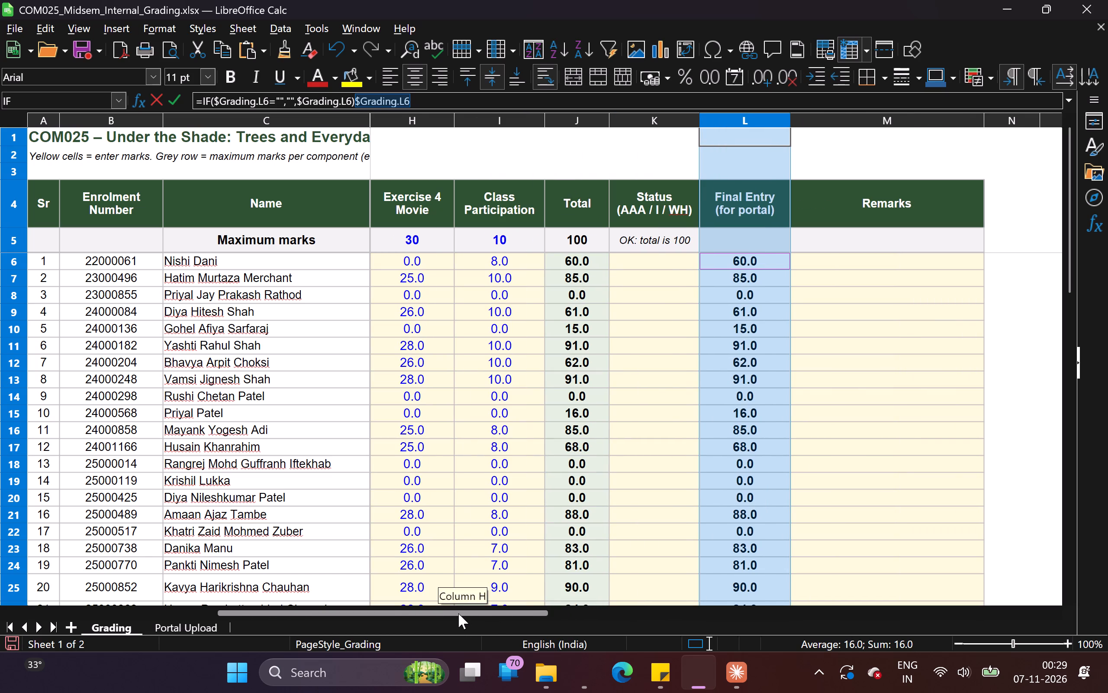
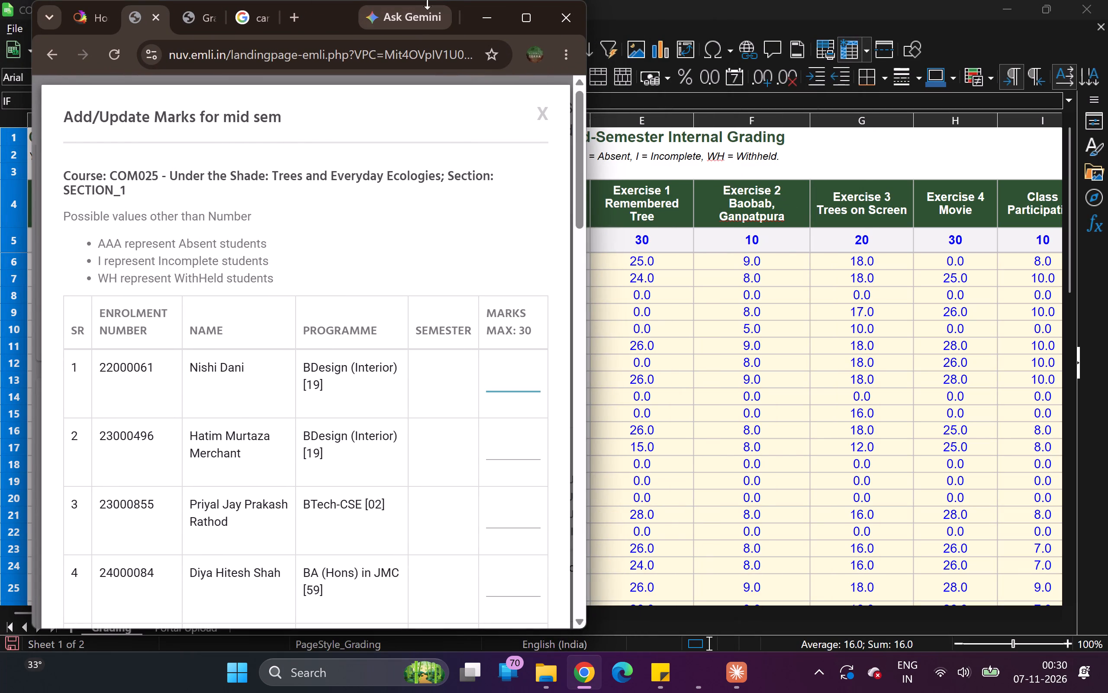
Arrange the portal's mid sem marks form and the COM025 grading workbook in windows side by side.
{"action": "left_click_drag", "start_coordinate": [466, 31], "coordinate": [444, 32]}
{"action": "left_click_drag", "start_coordinate": [444, 32], "coordinate": [327, 13]}
{"action": "left_click_drag", "start_coordinate": [327, 13], "coordinate": [282, 16]}
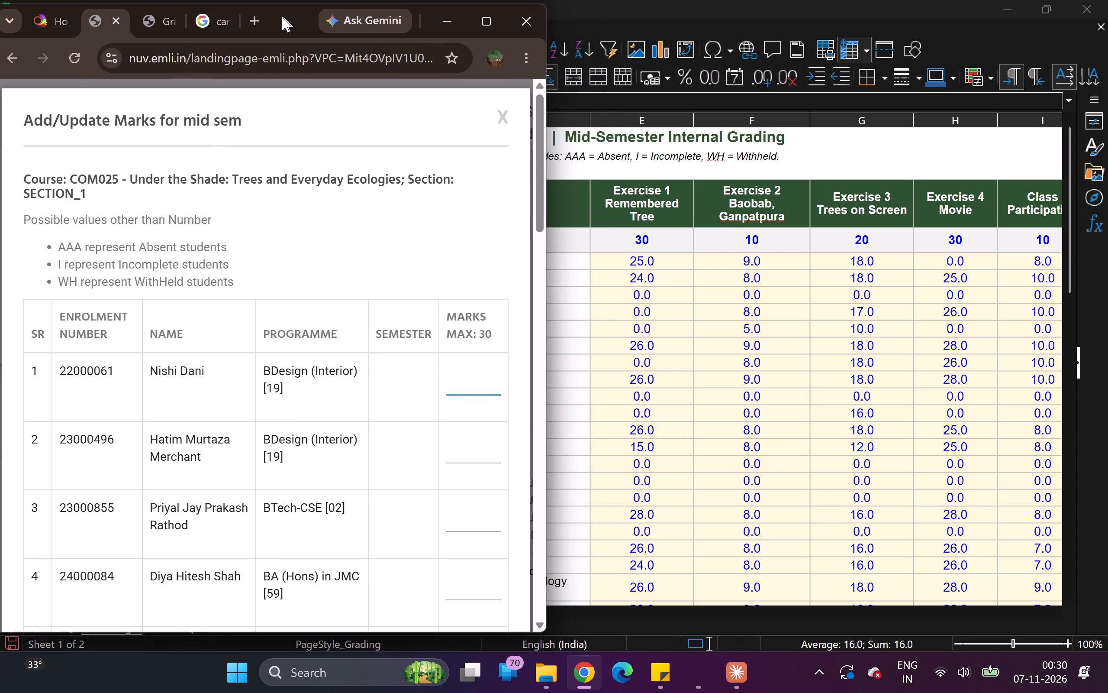
{"action": "left_click_drag", "start_coordinate": [282, 16], "coordinate": [277, 21]}
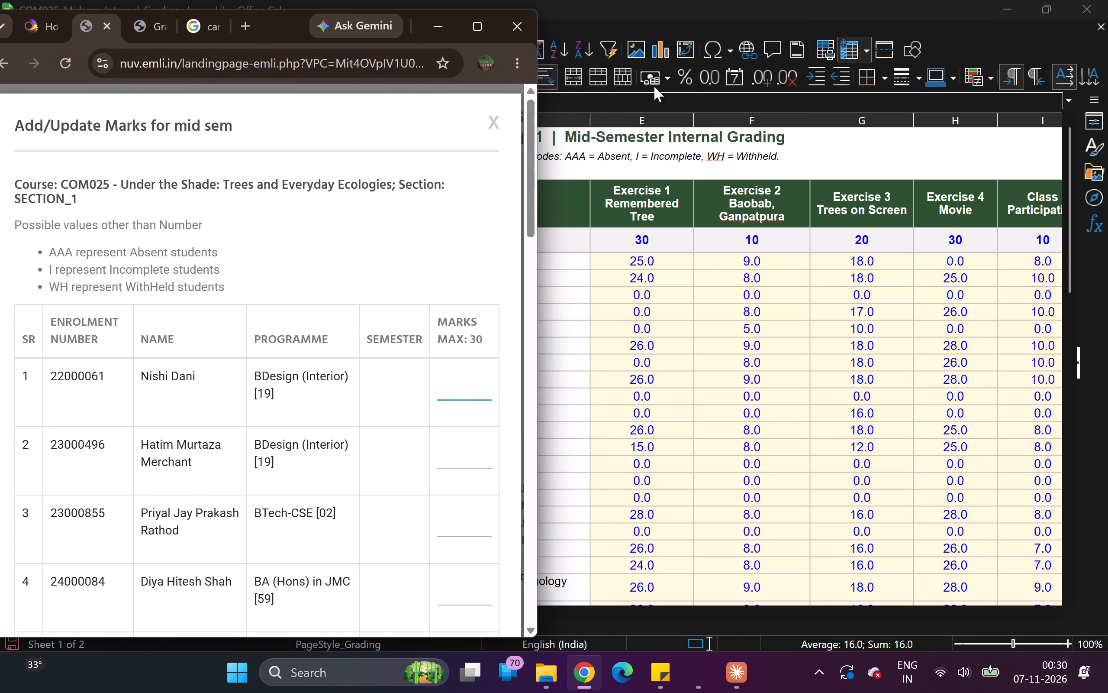
{"action": "left_click_drag", "start_coordinate": [649, 0], "coordinate": [700, 2]}
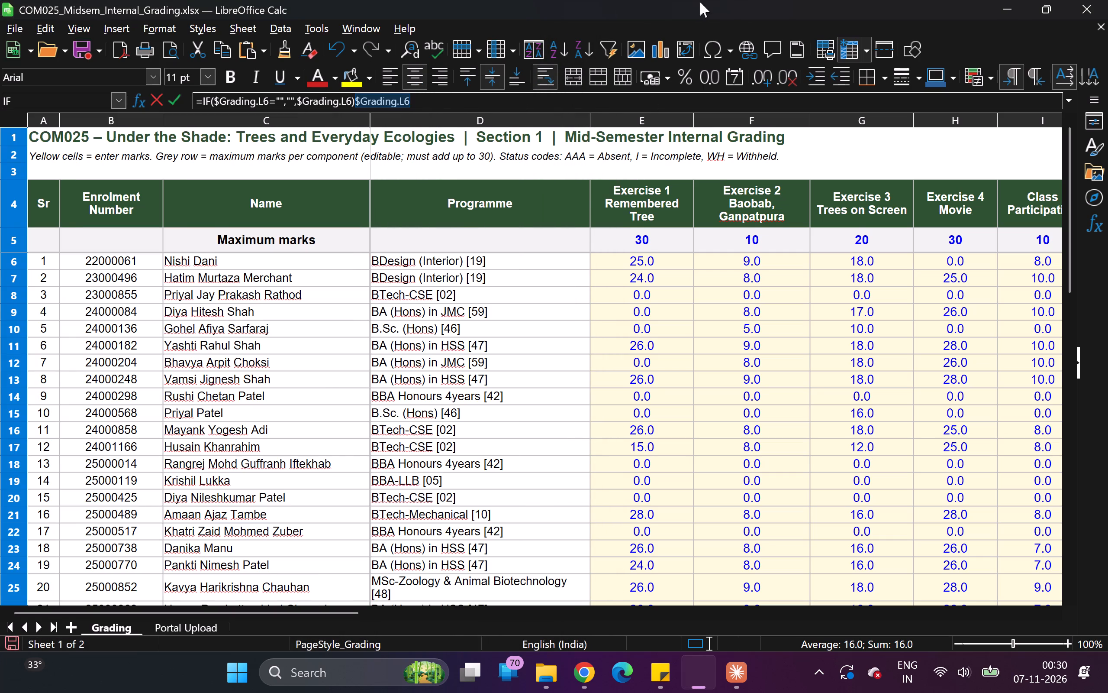
{"action": "left_click_drag", "start_coordinate": [700, 2], "coordinate": [678, 8]}
{"action": "left_click_drag", "start_coordinate": [678, 8], "coordinate": [793, 15]}
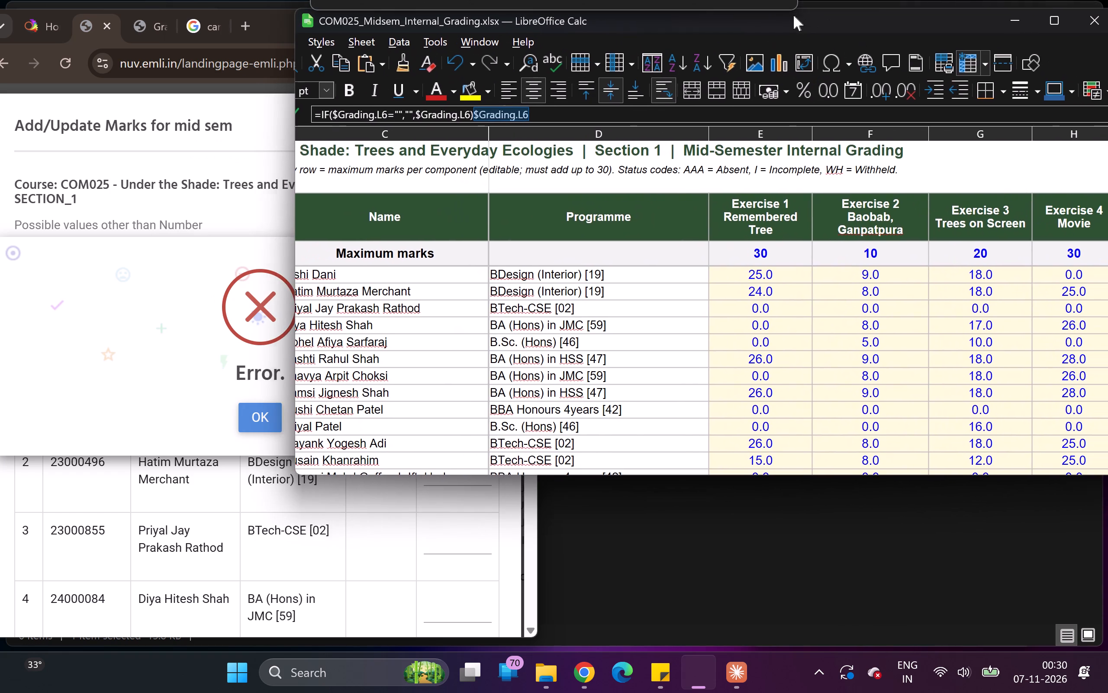
{"action": "left_click_drag", "start_coordinate": [793, 15], "coordinate": [793, 15]}
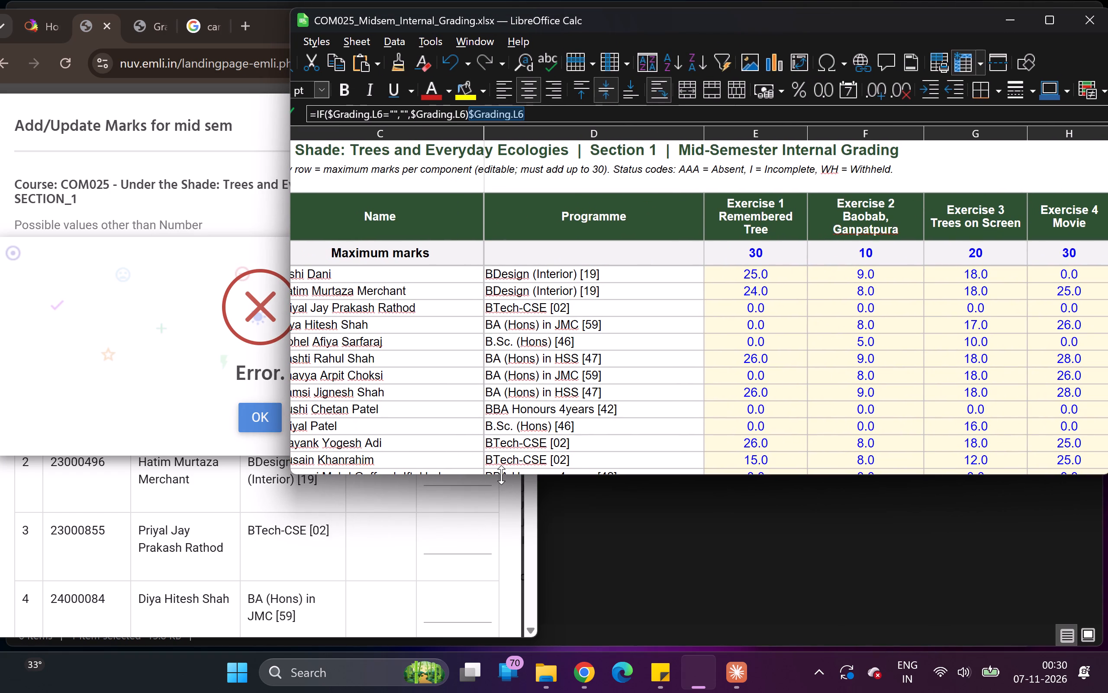
{"action": "left_click_drag", "start_coordinate": [499, 476], "coordinate": [562, 639]}
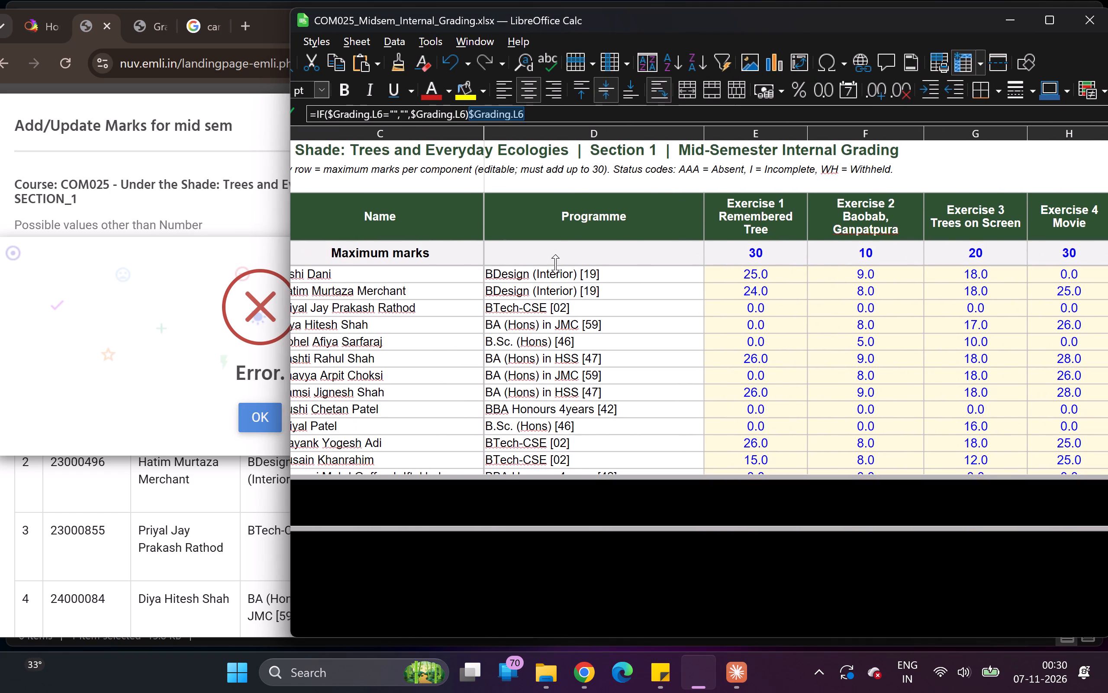
{"action": "left_click", "coordinate": [629, 227]}
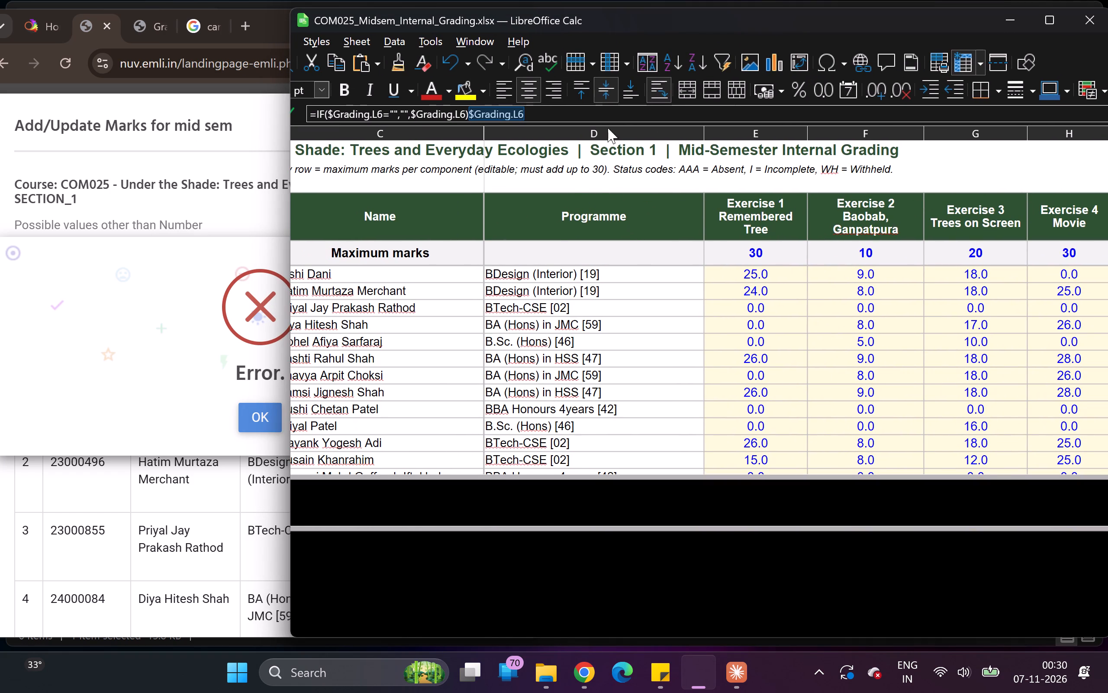
{"action": "left_click", "coordinate": [616, 133]}
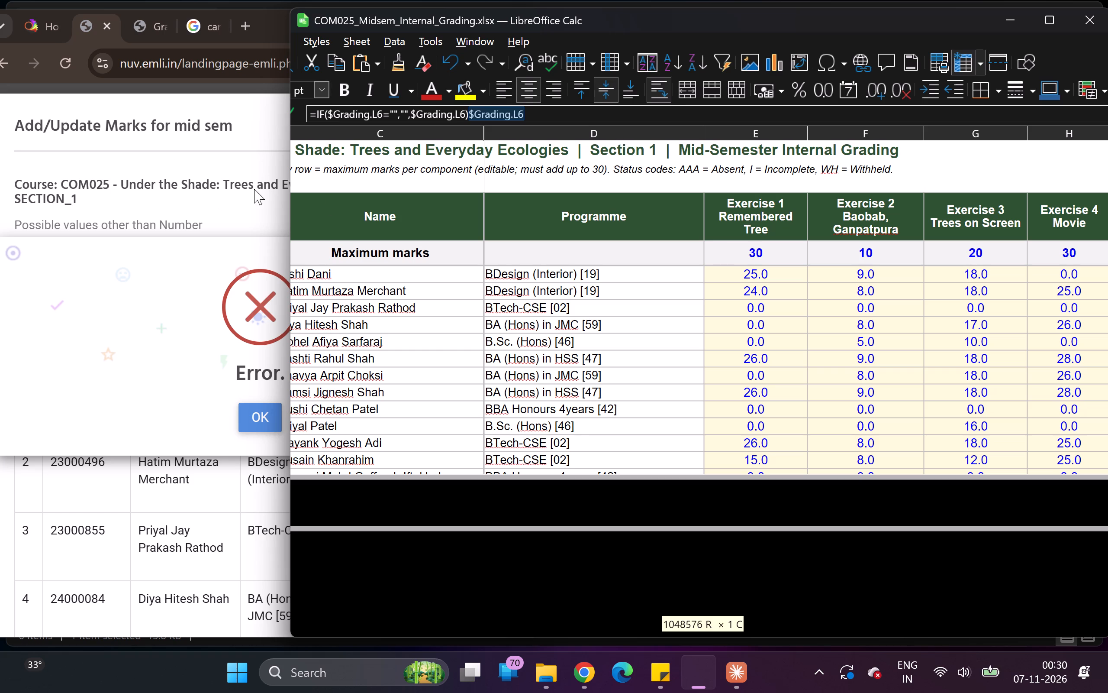
Dismiss the error dialog on the COM025 mid sem marks form and activate the first student's Marks field.
{"action": "left_click", "coordinate": [253, 242]}
{"action": "left_click", "coordinate": [268, 412]}
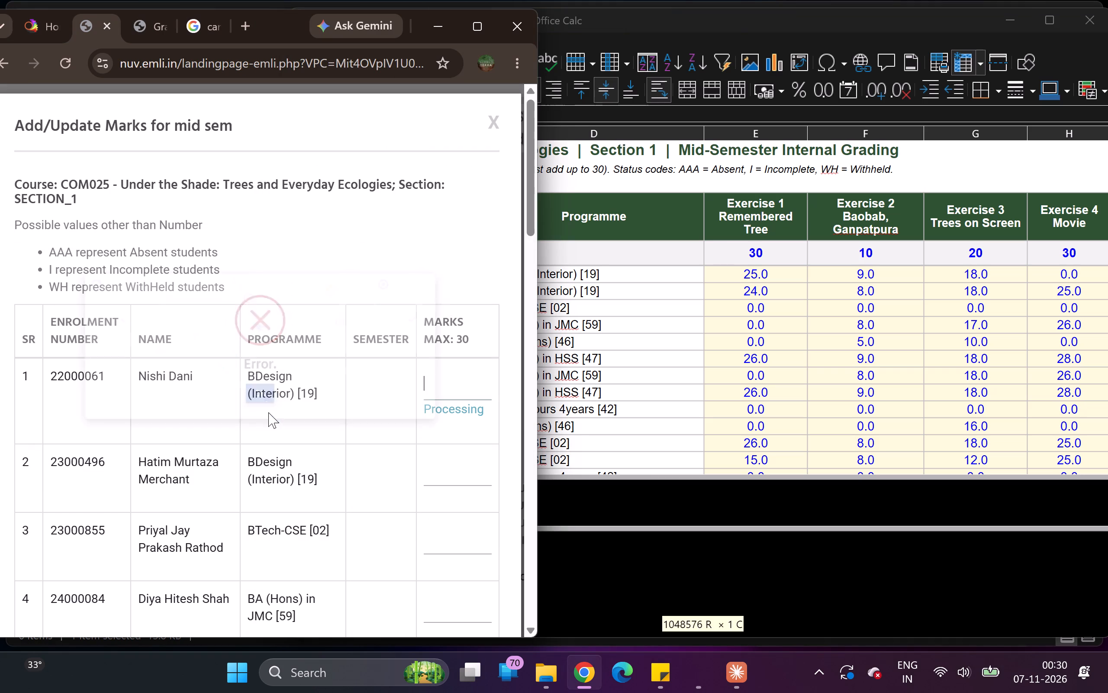
{"action": "left_click", "coordinate": [453, 383]}
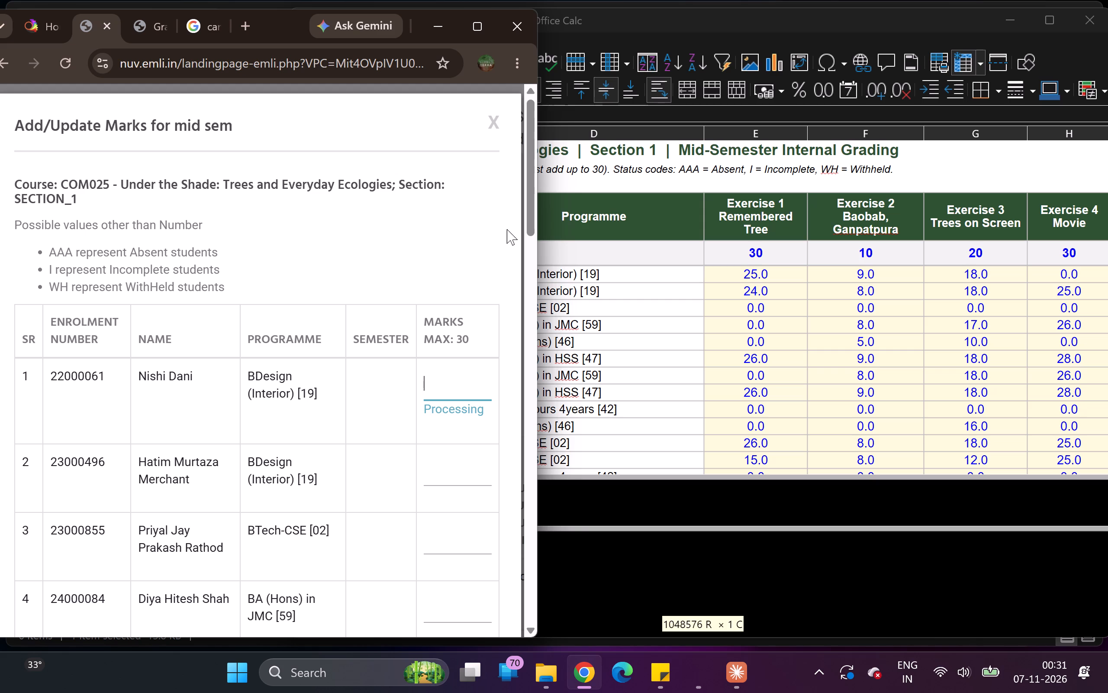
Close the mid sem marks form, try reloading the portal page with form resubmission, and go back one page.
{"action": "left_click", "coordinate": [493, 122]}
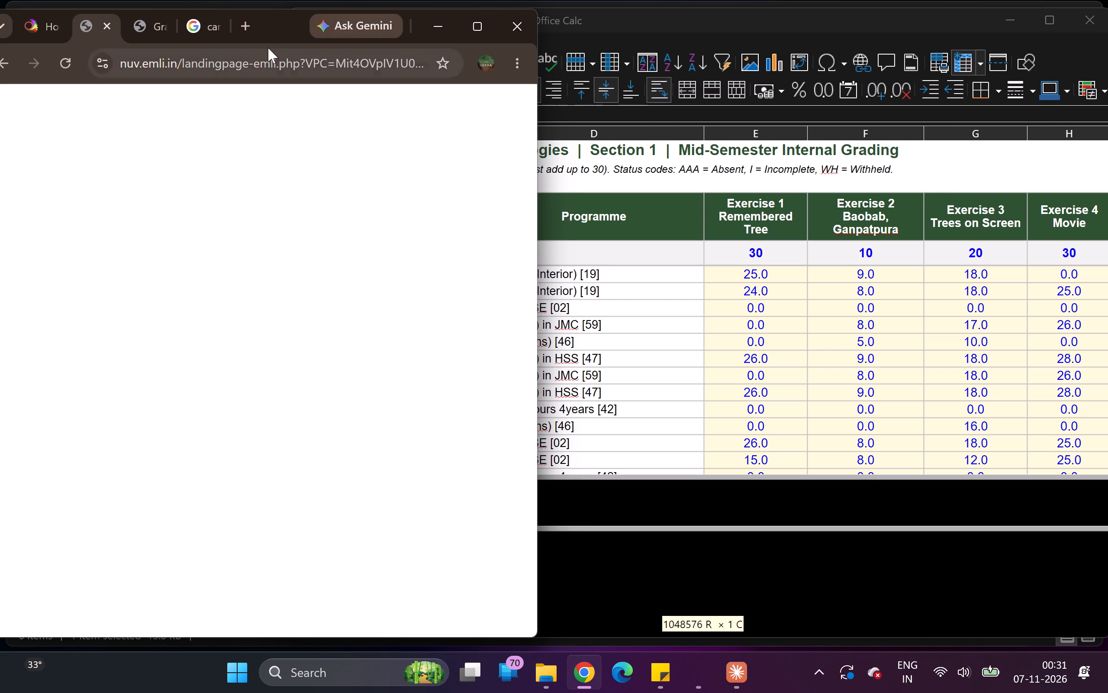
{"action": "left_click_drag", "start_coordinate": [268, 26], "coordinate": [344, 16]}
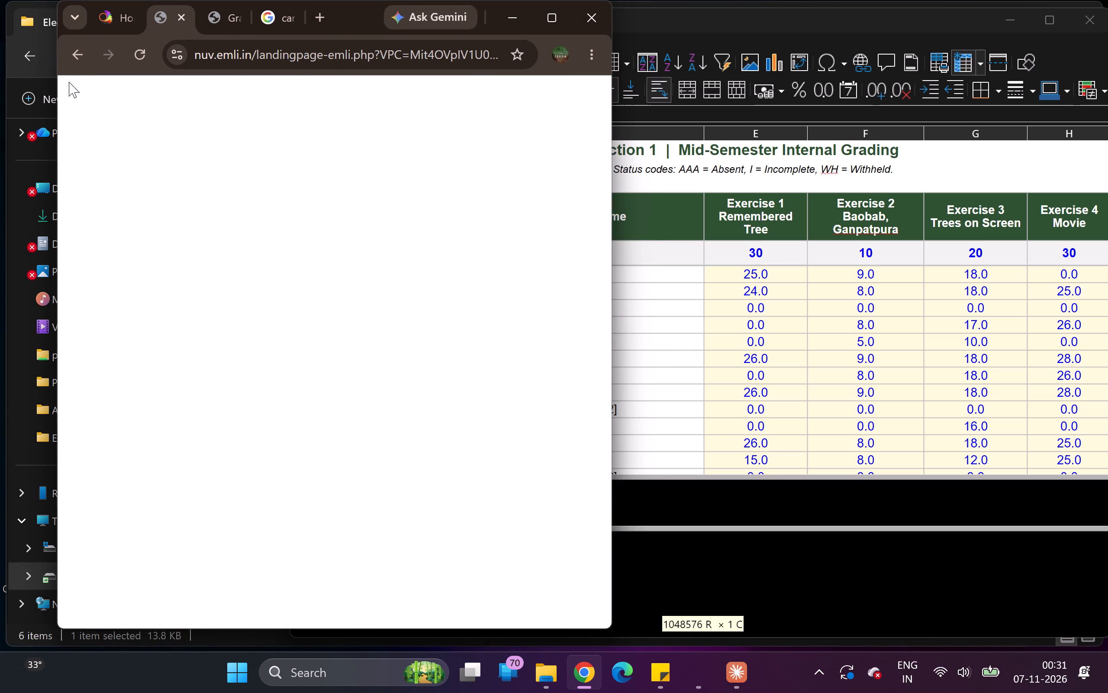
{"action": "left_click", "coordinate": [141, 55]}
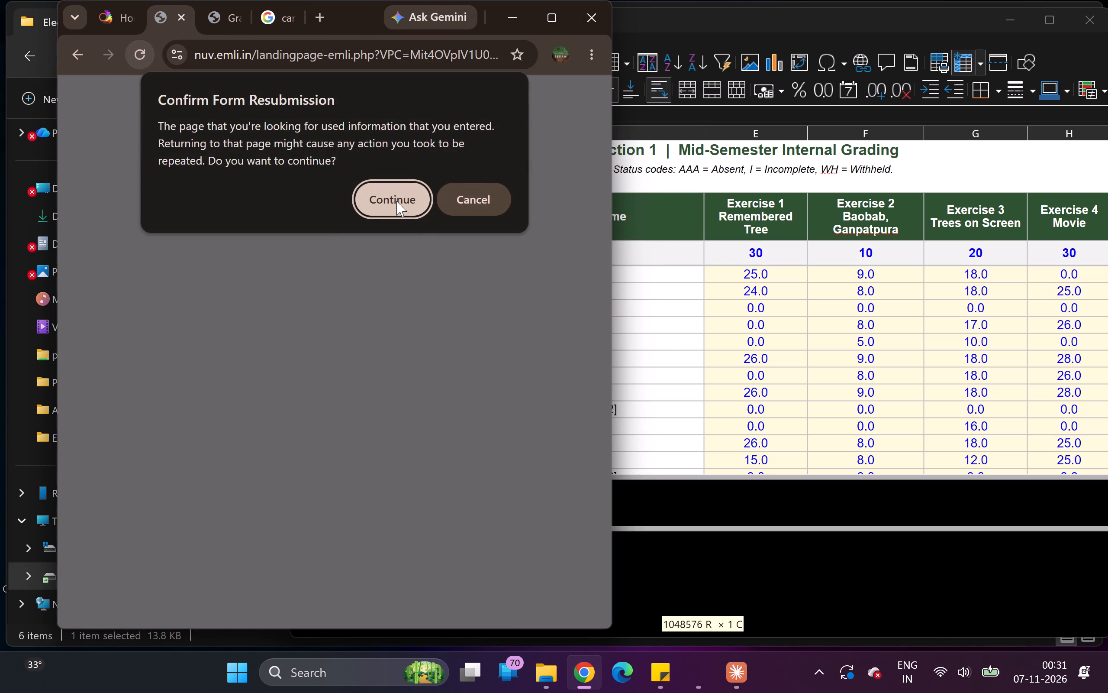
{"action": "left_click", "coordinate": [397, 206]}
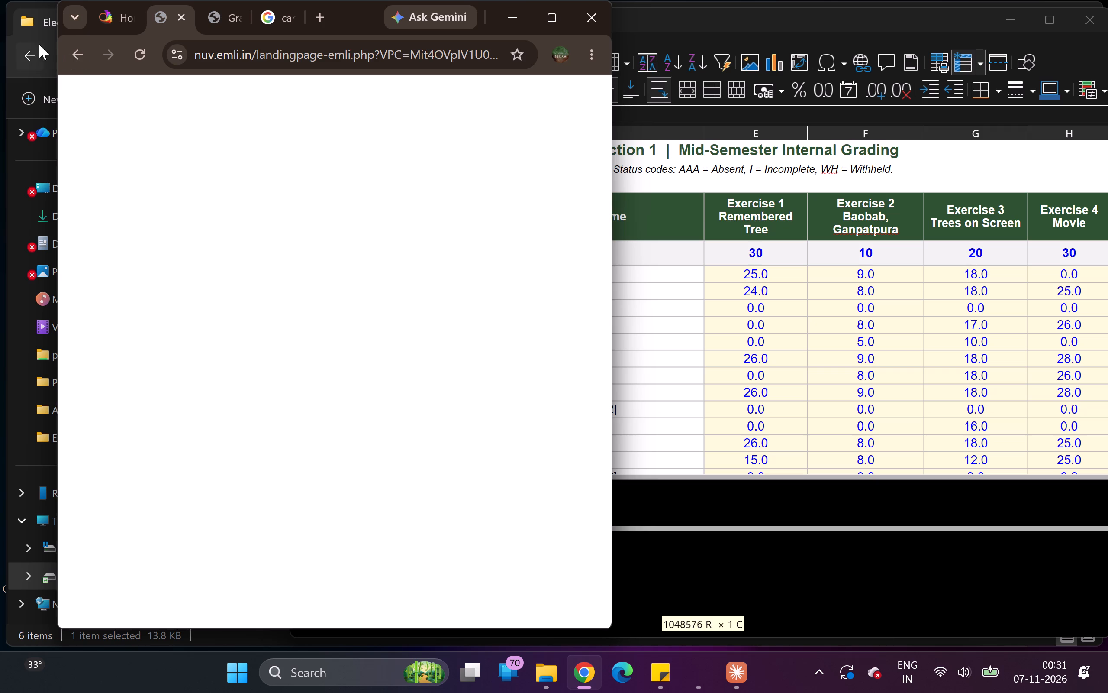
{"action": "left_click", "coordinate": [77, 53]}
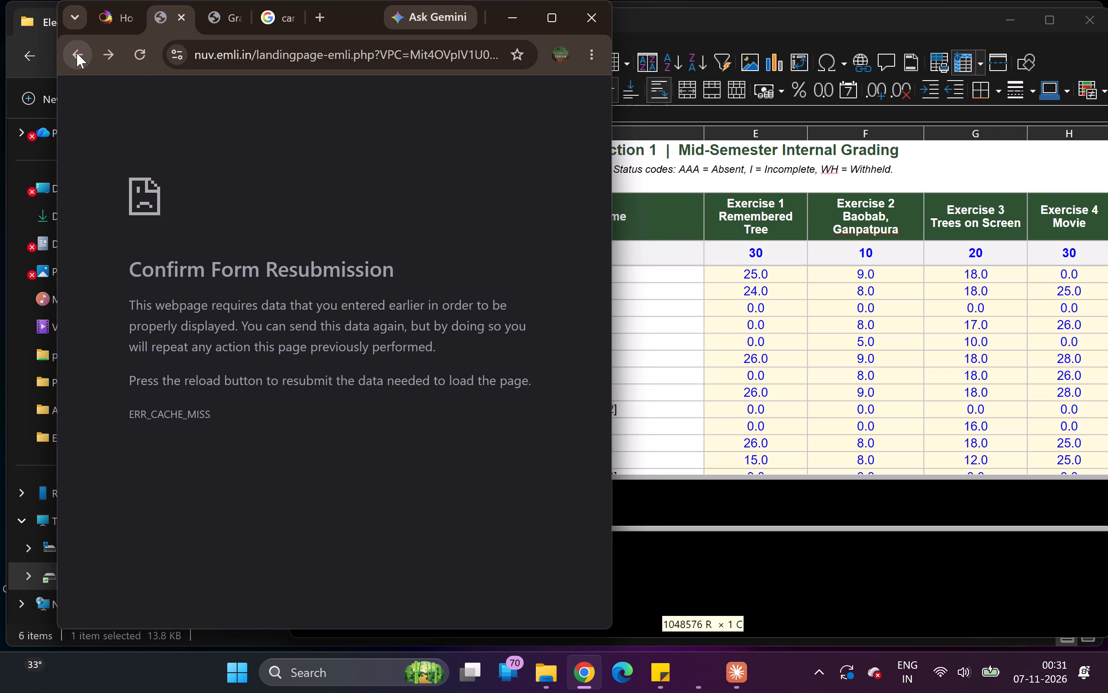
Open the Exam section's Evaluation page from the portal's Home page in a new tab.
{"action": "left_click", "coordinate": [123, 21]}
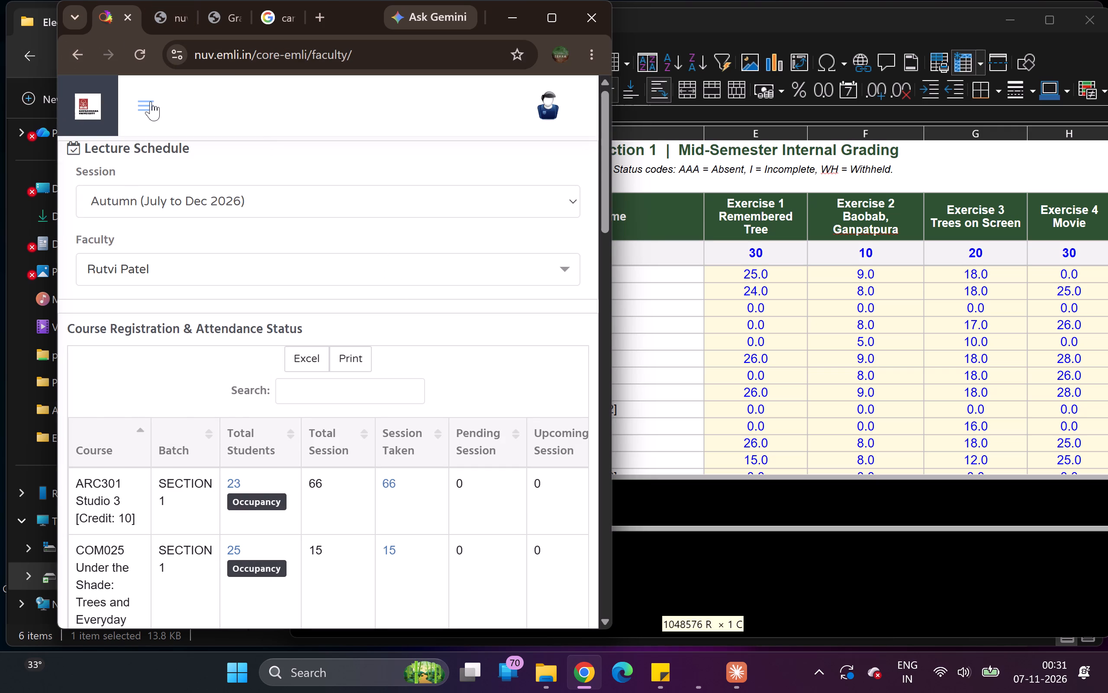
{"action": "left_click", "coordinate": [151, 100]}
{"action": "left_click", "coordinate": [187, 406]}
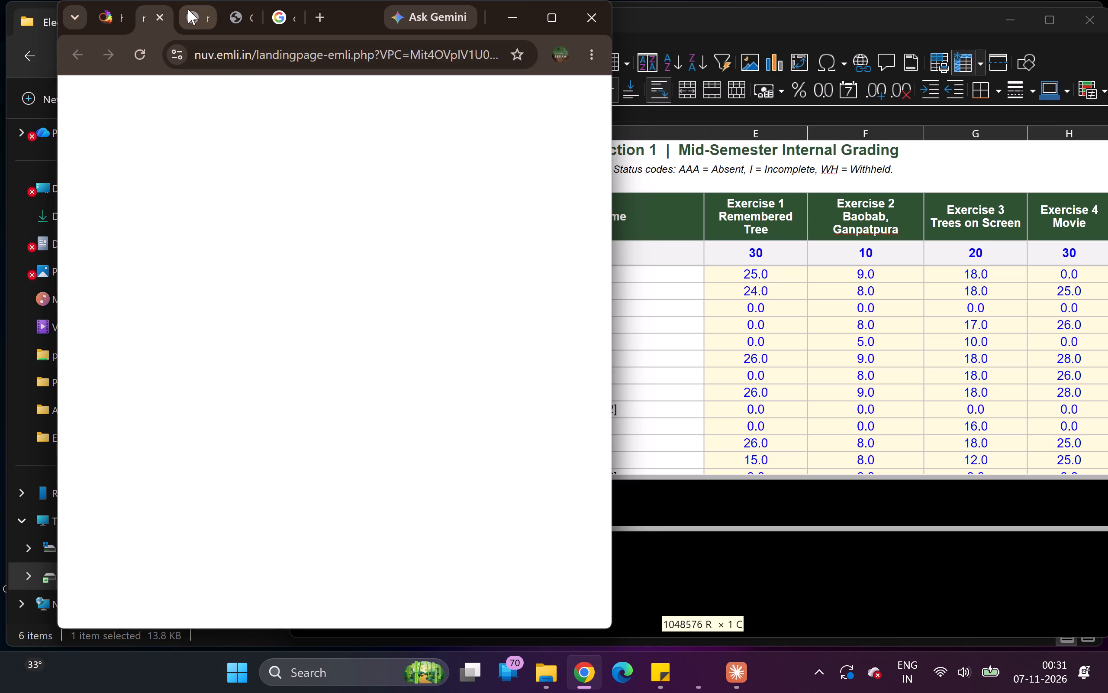
Close the old portal tab left on the form resubmission page and return to the new Evaluation tab.
{"action": "left_click", "coordinate": [188, 9]}
{"action": "left_click", "coordinate": [199, 17]}
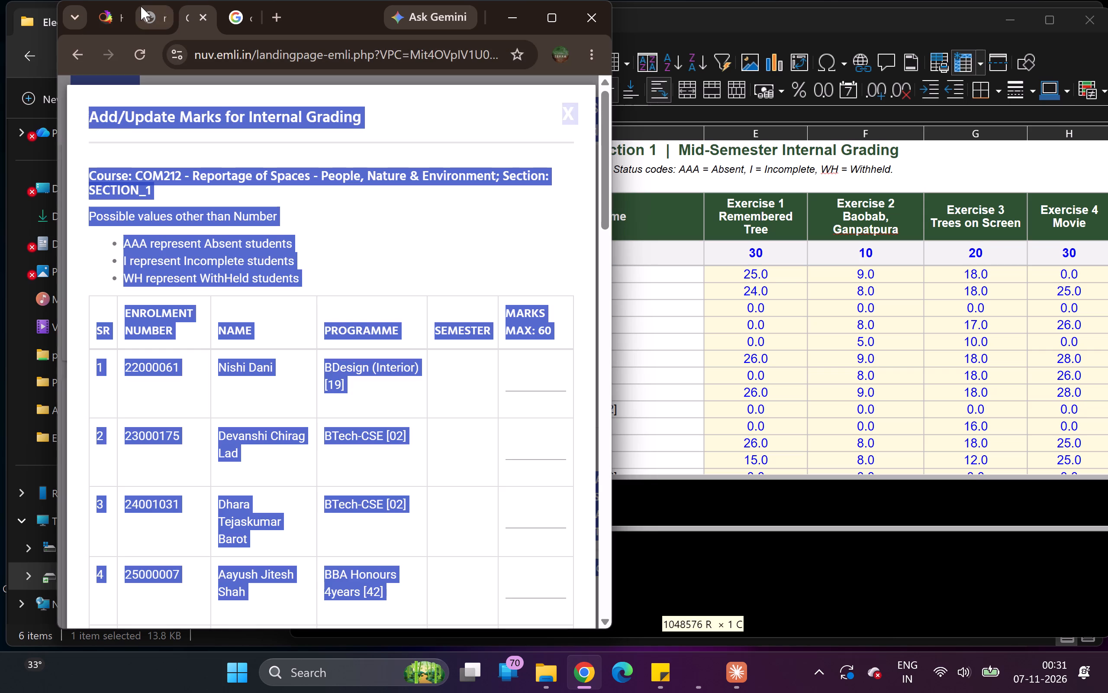
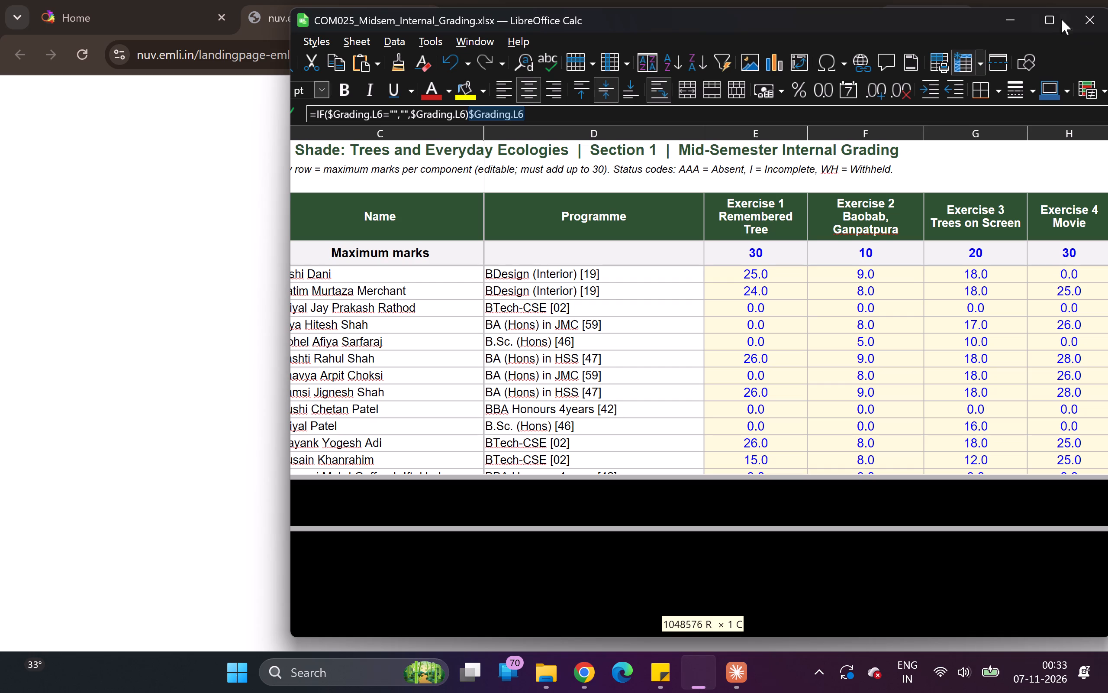
Maximise the COM025_Midsem_Internal_Grading workbook window and bring it to the front.
{"action": "left_click", "coordinate": [1044, 23]}
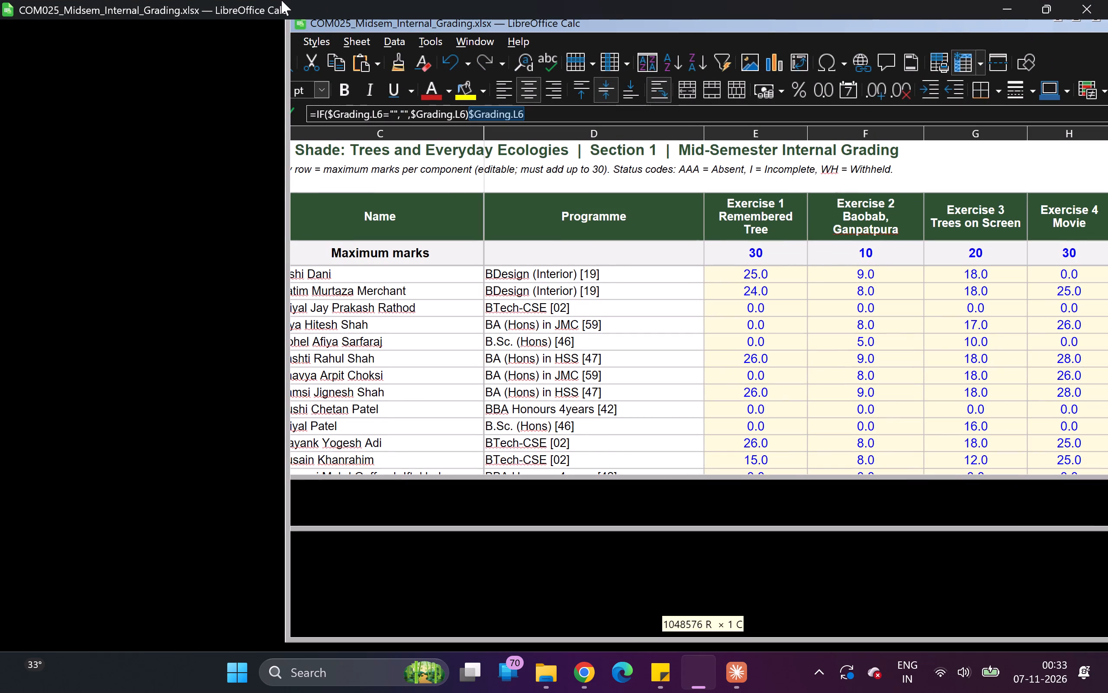
{"action": "left_click", "coordinate": [709, 674]}
{"action": "left_click", "coordinate": [709, 674]}
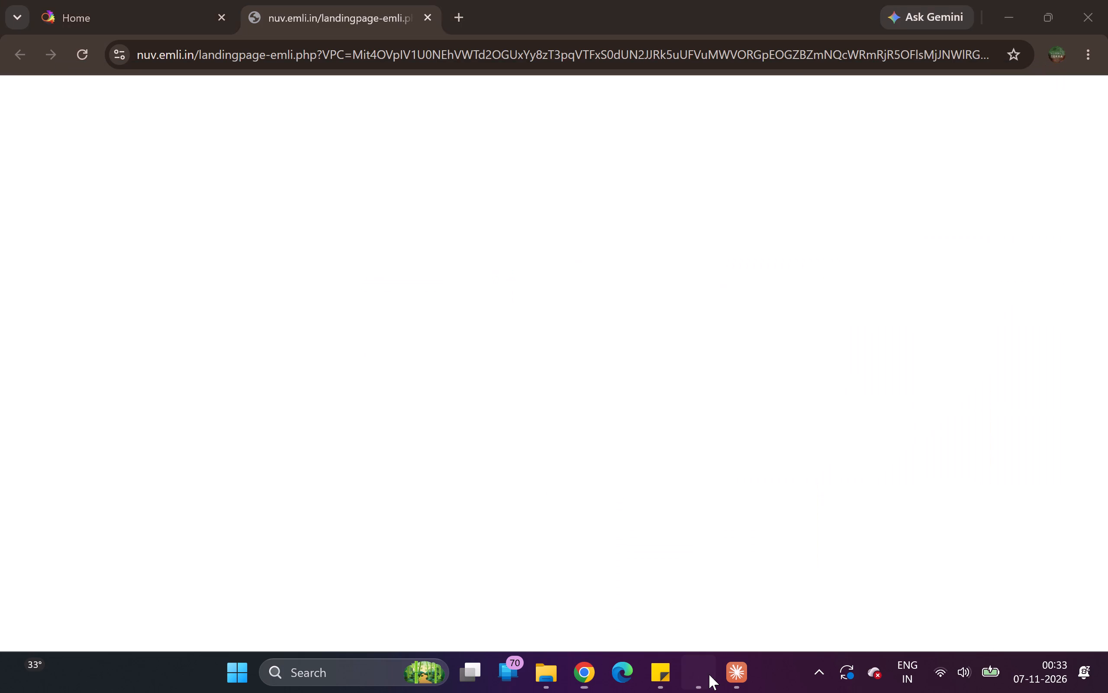
{"action": "left_click", "coordinate": [5, 28]}
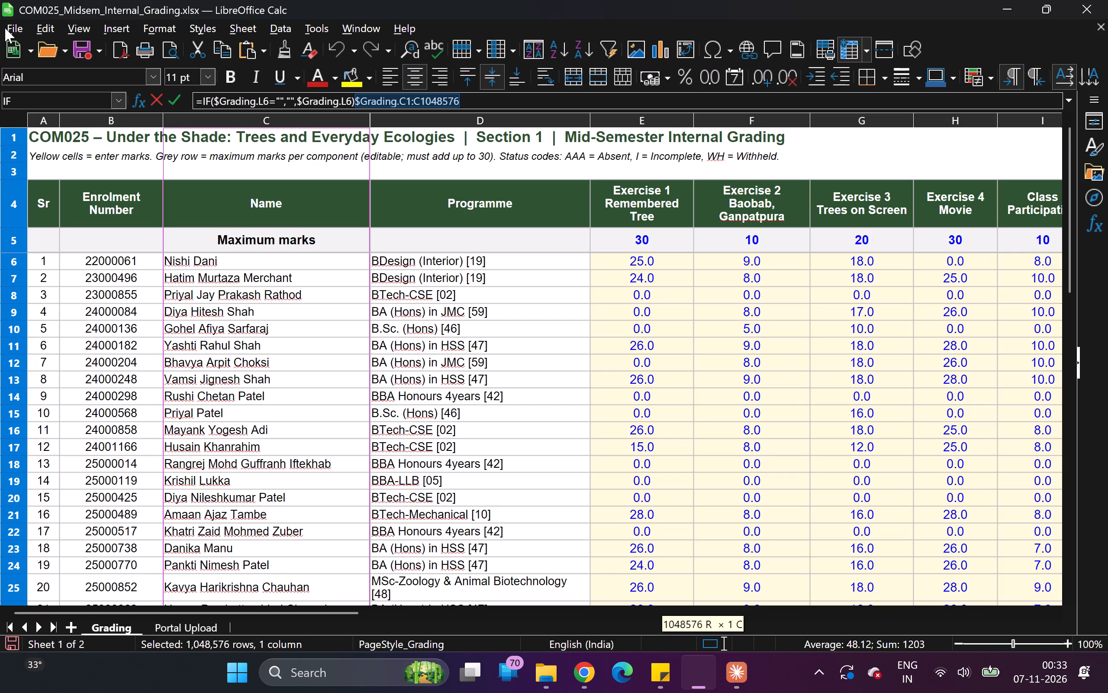
{"action": "left_click", "coordinate": [16, 30]}
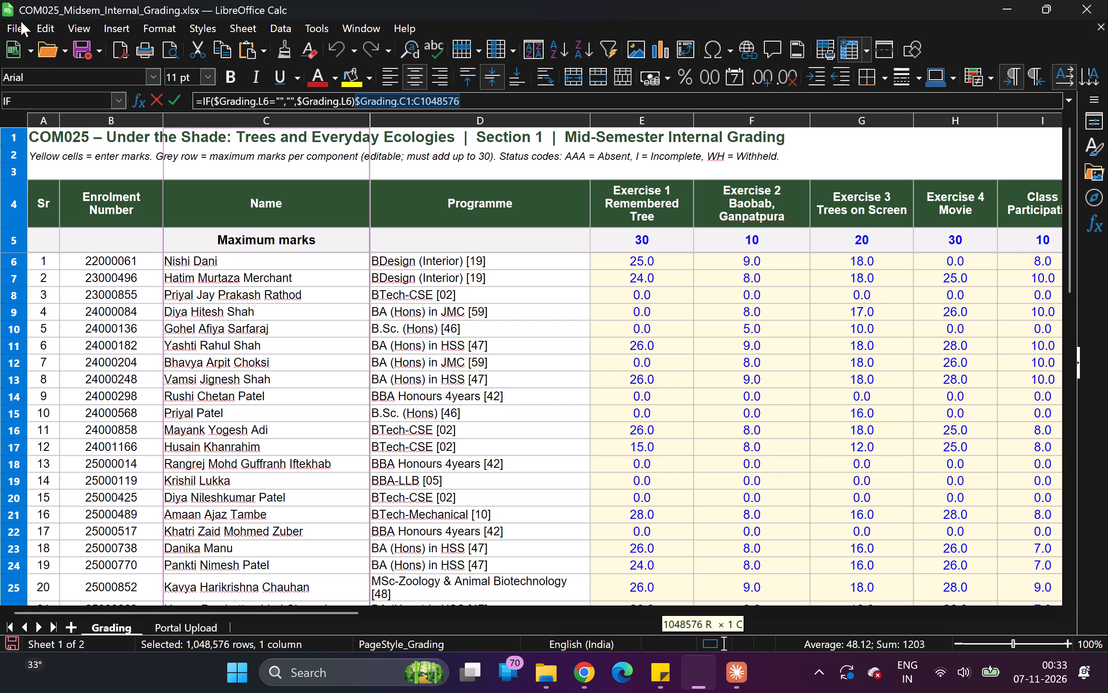
{"action": "left_click", "coordinate": [13, 27]}
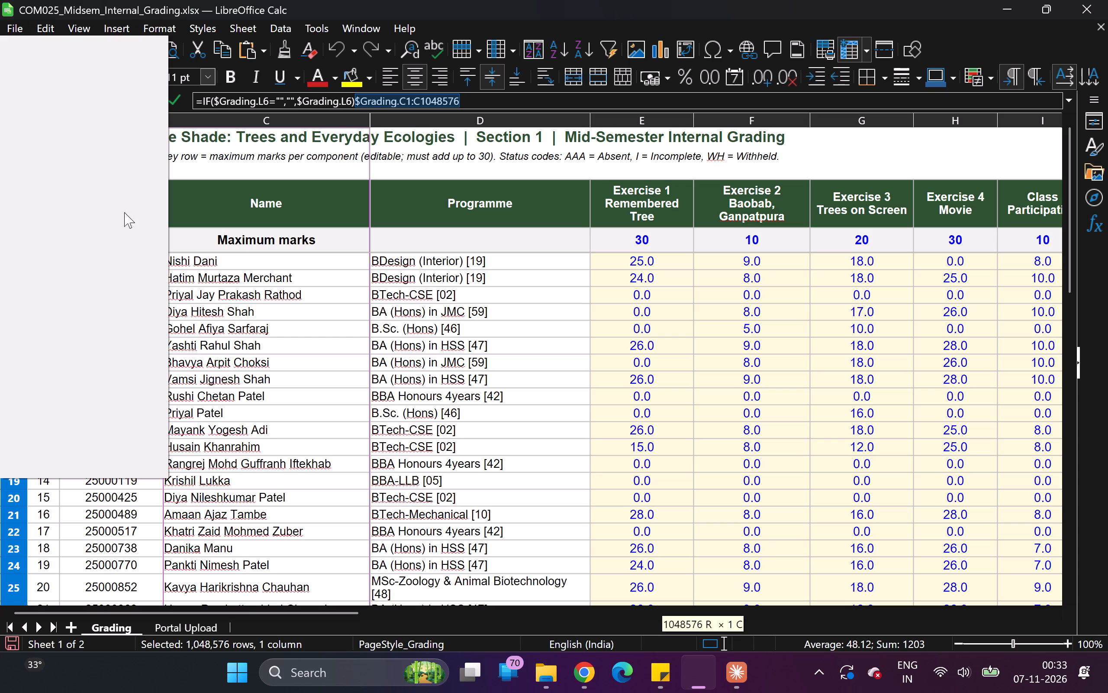
{"action": "left_click", "coordinate": [20, 29]}
{"action": "left_click", "coordinate": [20, 29]}
{"action": "left_click", "coordinate": [742, 674]}
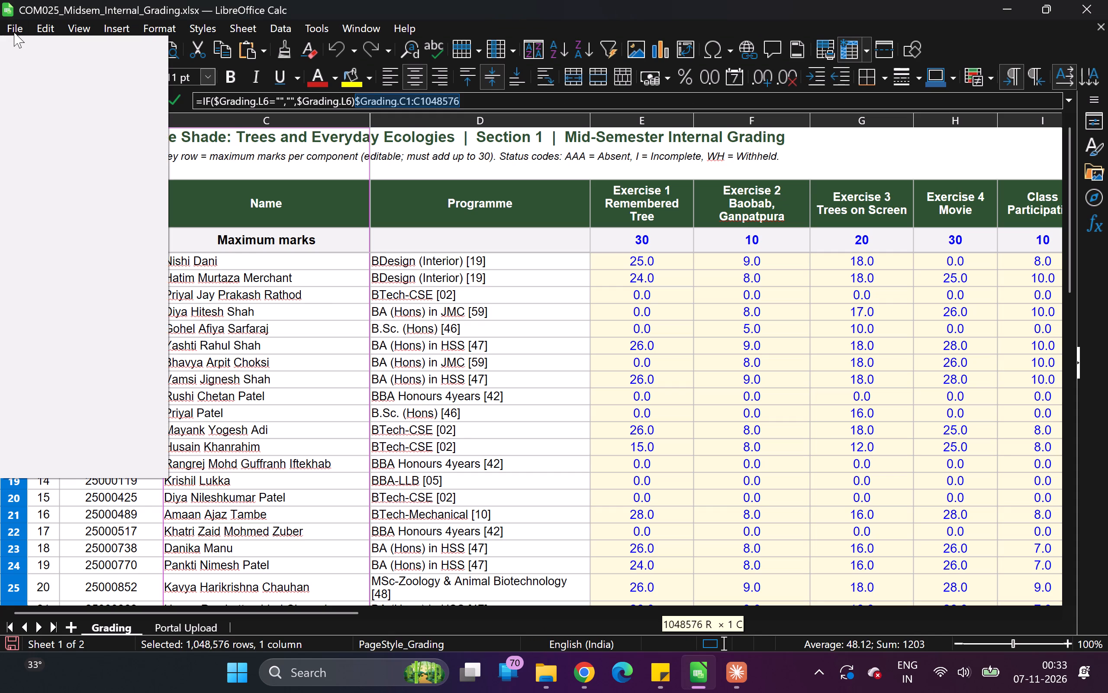